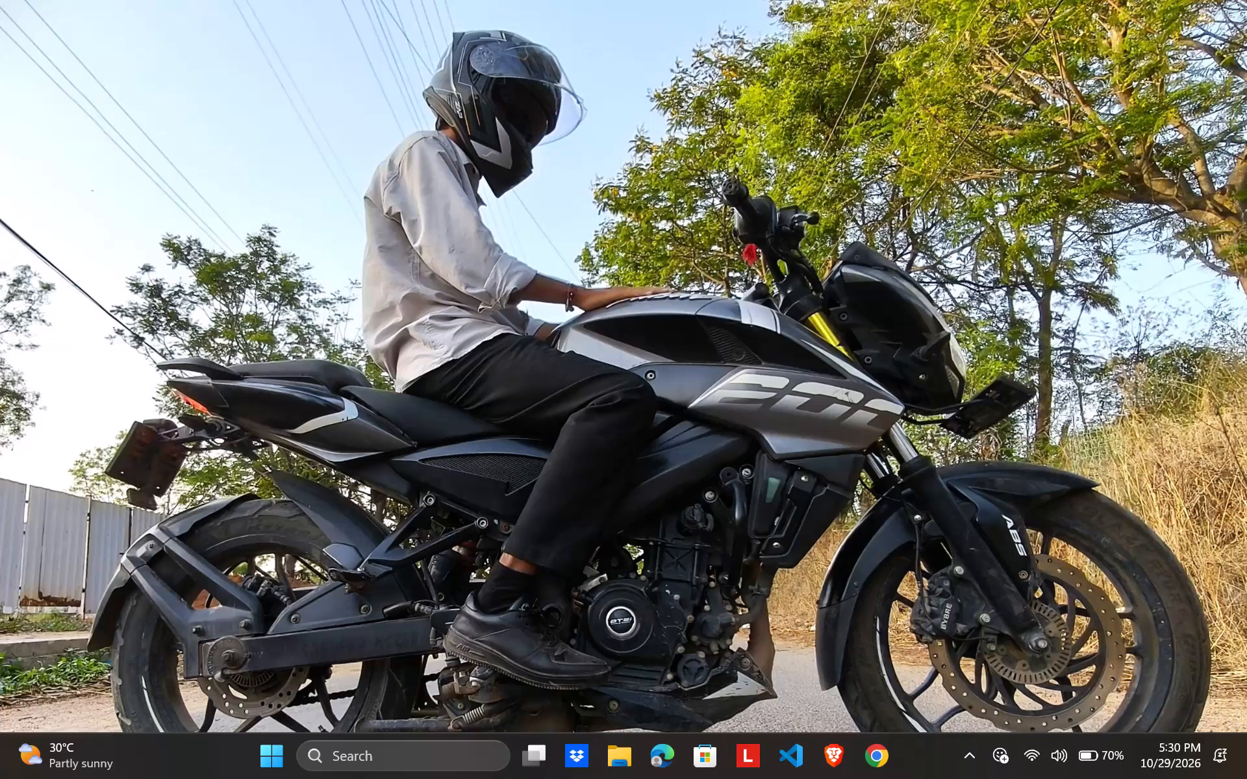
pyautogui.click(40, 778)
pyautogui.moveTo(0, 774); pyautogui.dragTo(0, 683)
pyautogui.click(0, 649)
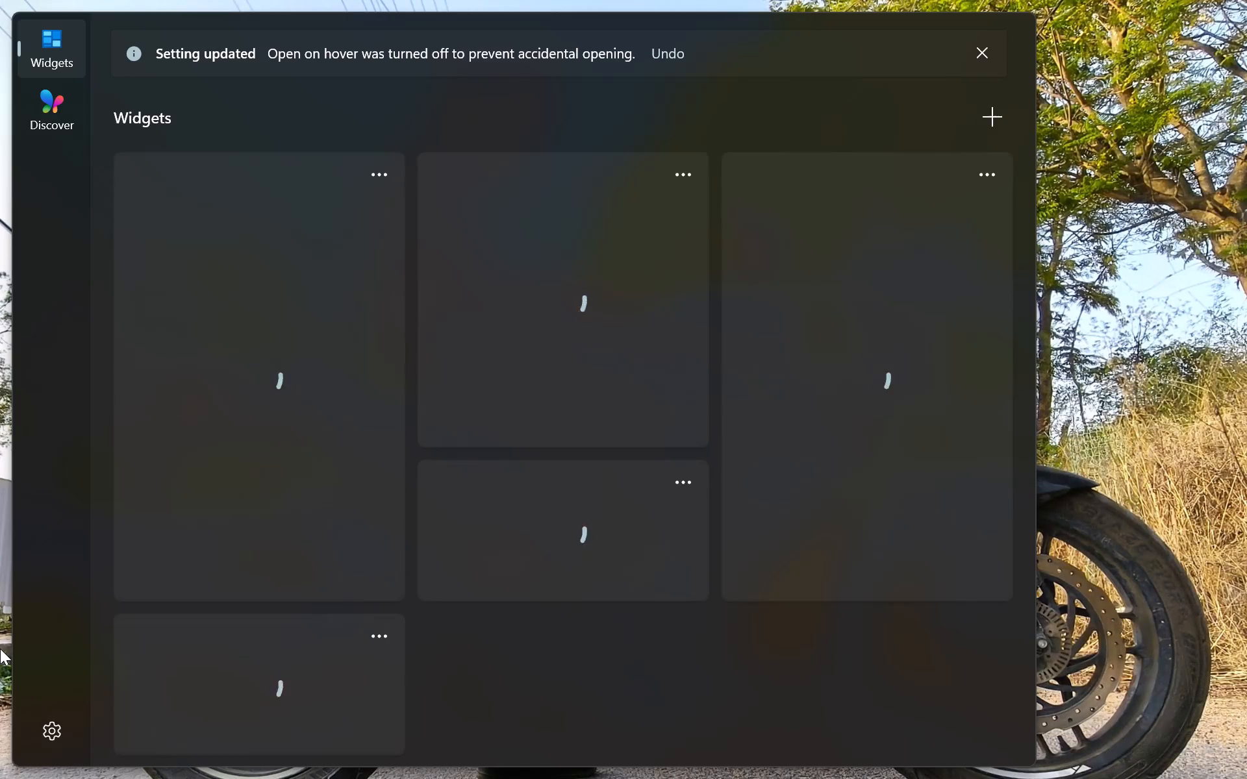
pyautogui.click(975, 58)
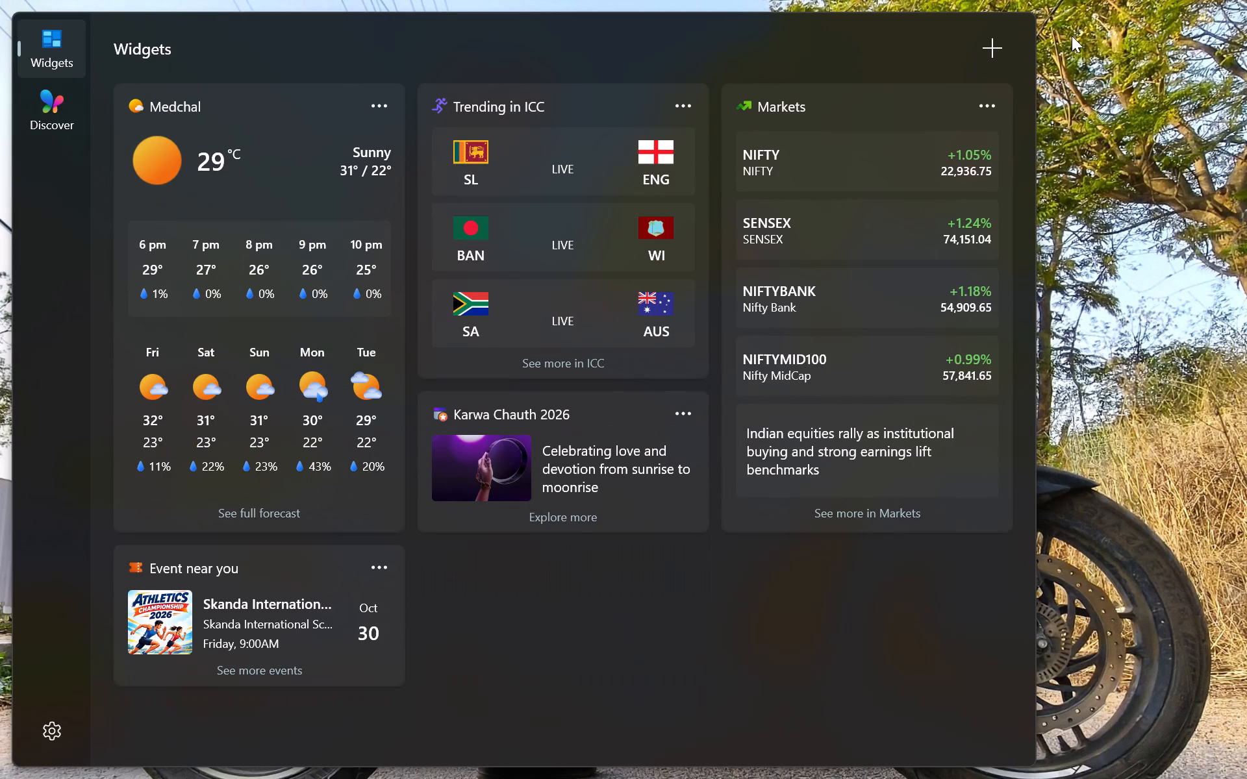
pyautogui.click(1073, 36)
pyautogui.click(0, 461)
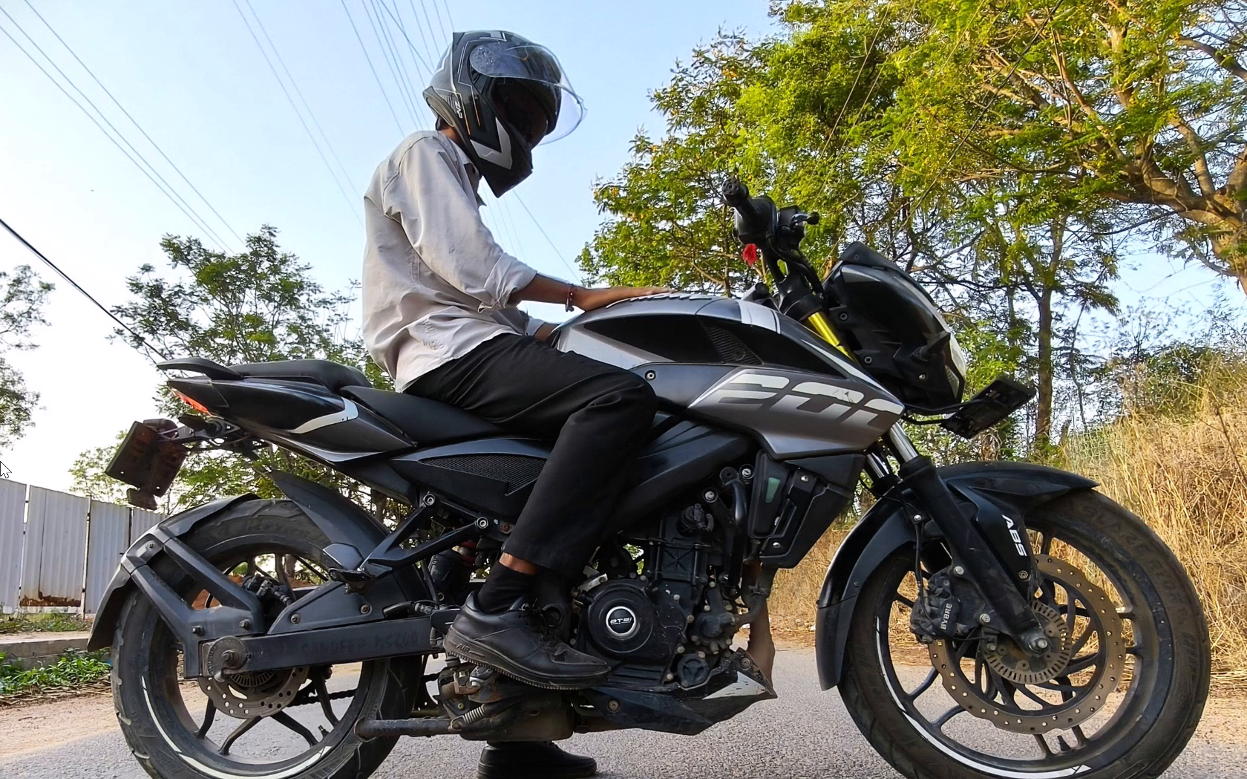
# Launch Google Chrome and enter it with the organisation-managed cmrithyderabad profile.
pyautogui.click(729, 763)
pyautogui.click(669, 767)
pyautogui.click(651, 778)
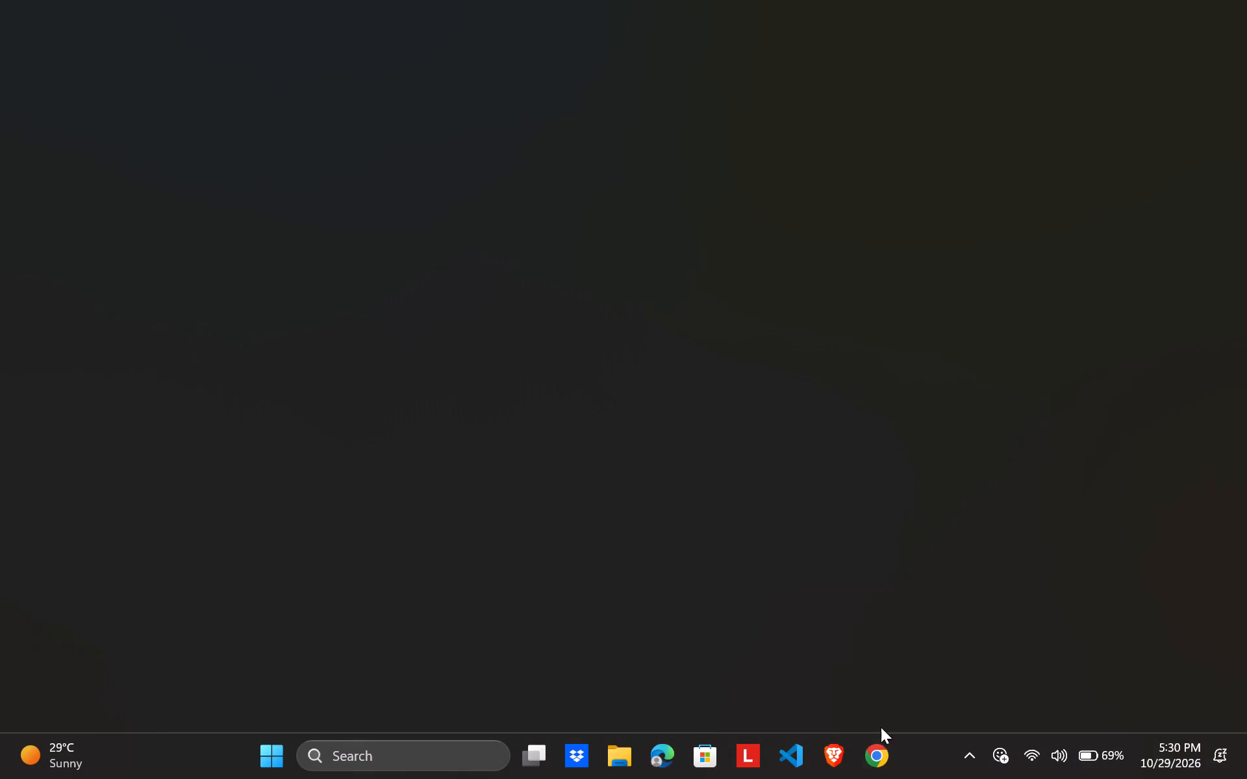
pyautogui.click(883, 762)
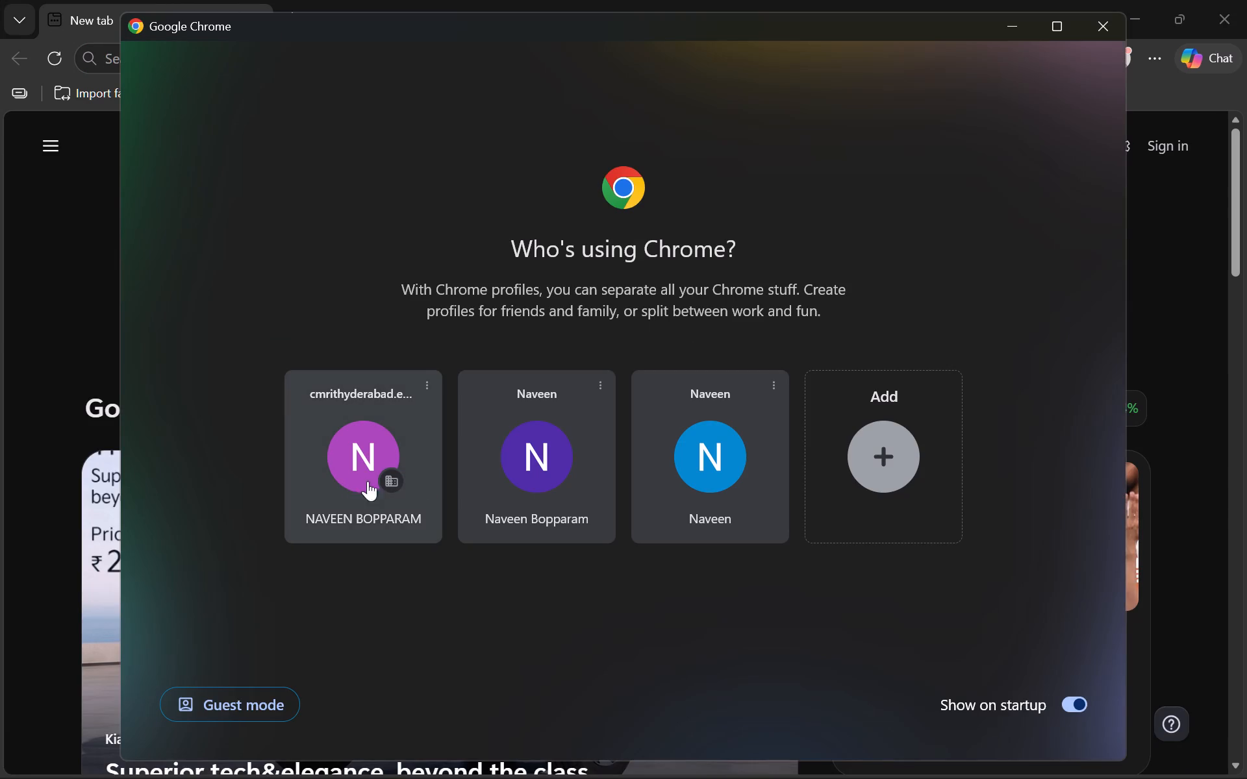
pyautogui.click(302, 456)
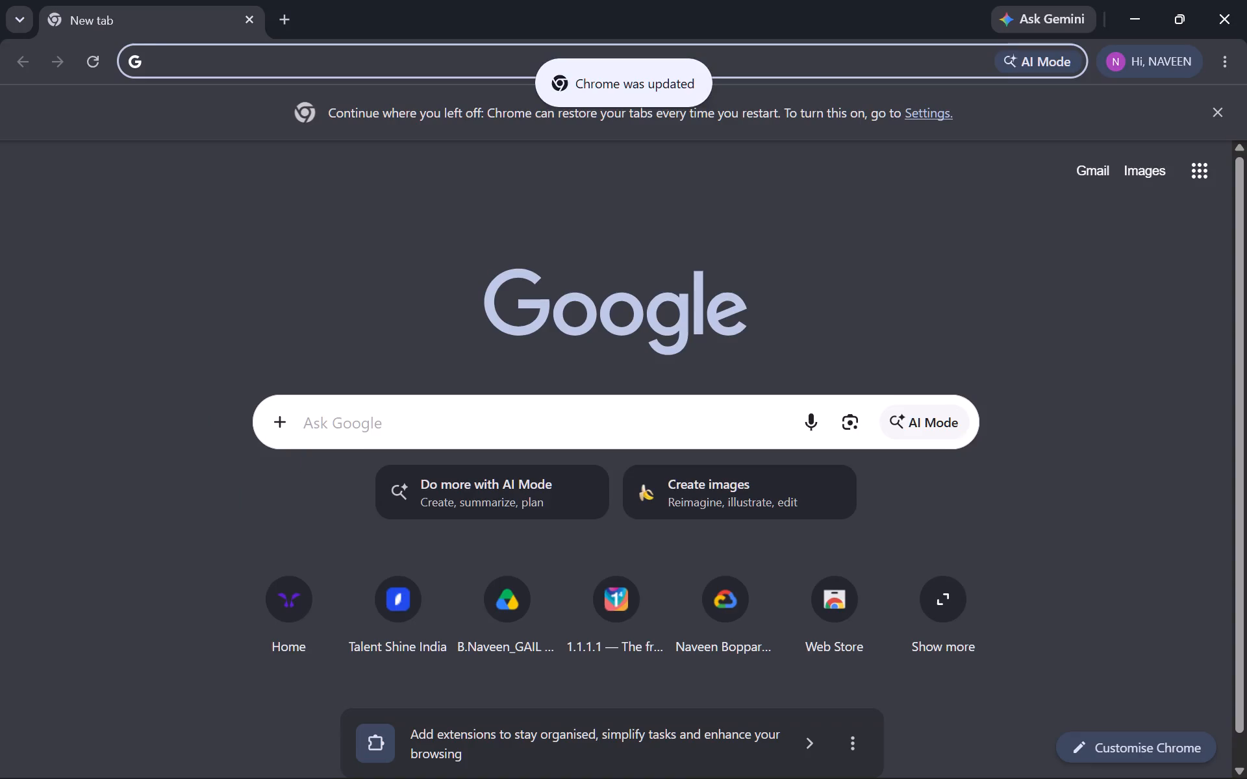
# Enter a Google search query beginning with "tg" on the new tab page.
pyautogui.click(336, 425)
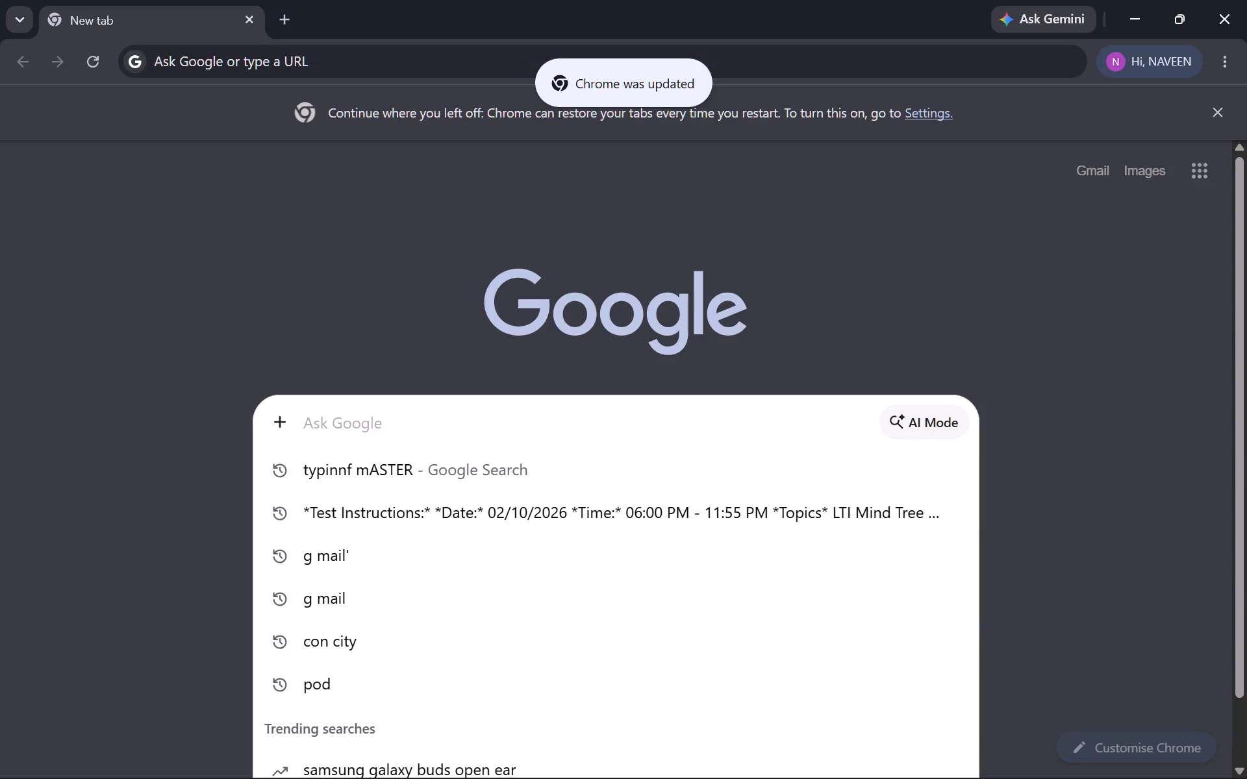
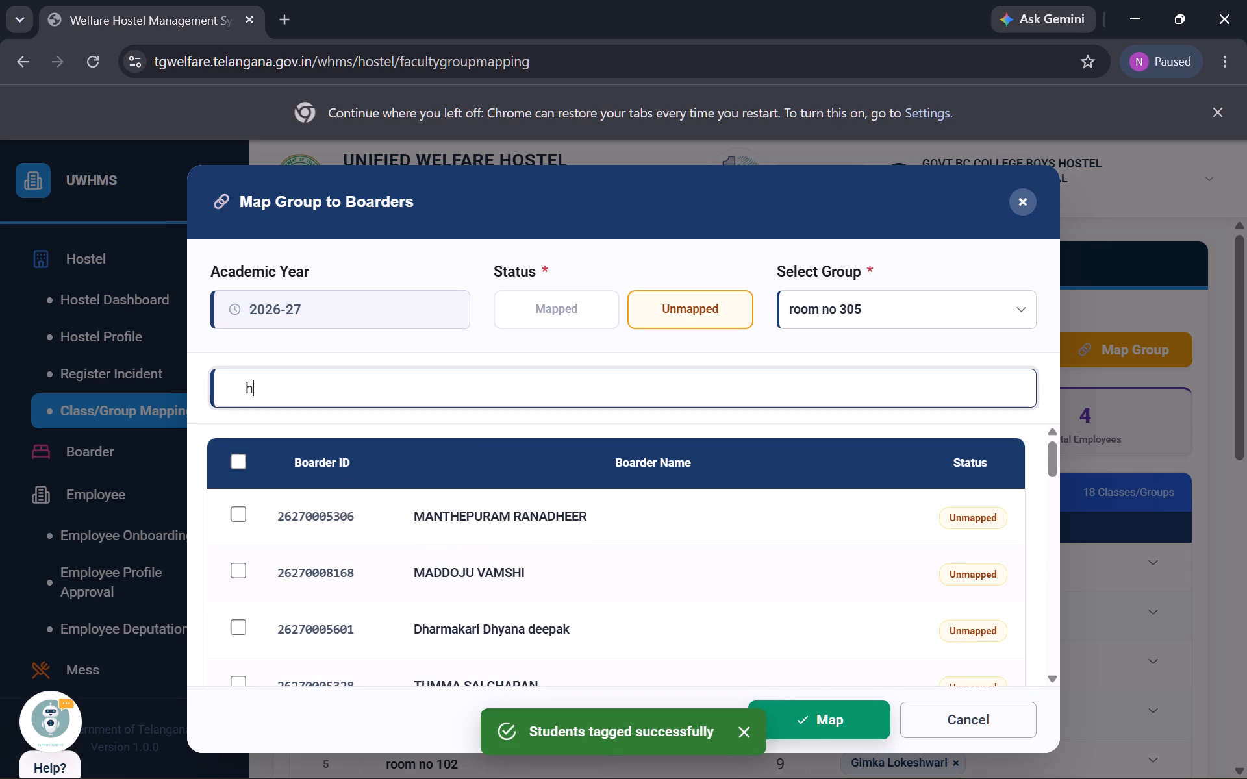
# Search the unmapped boarders for "reha" and map the matching boarder to the group room no 305.
pyautogui.press('BackSpace')
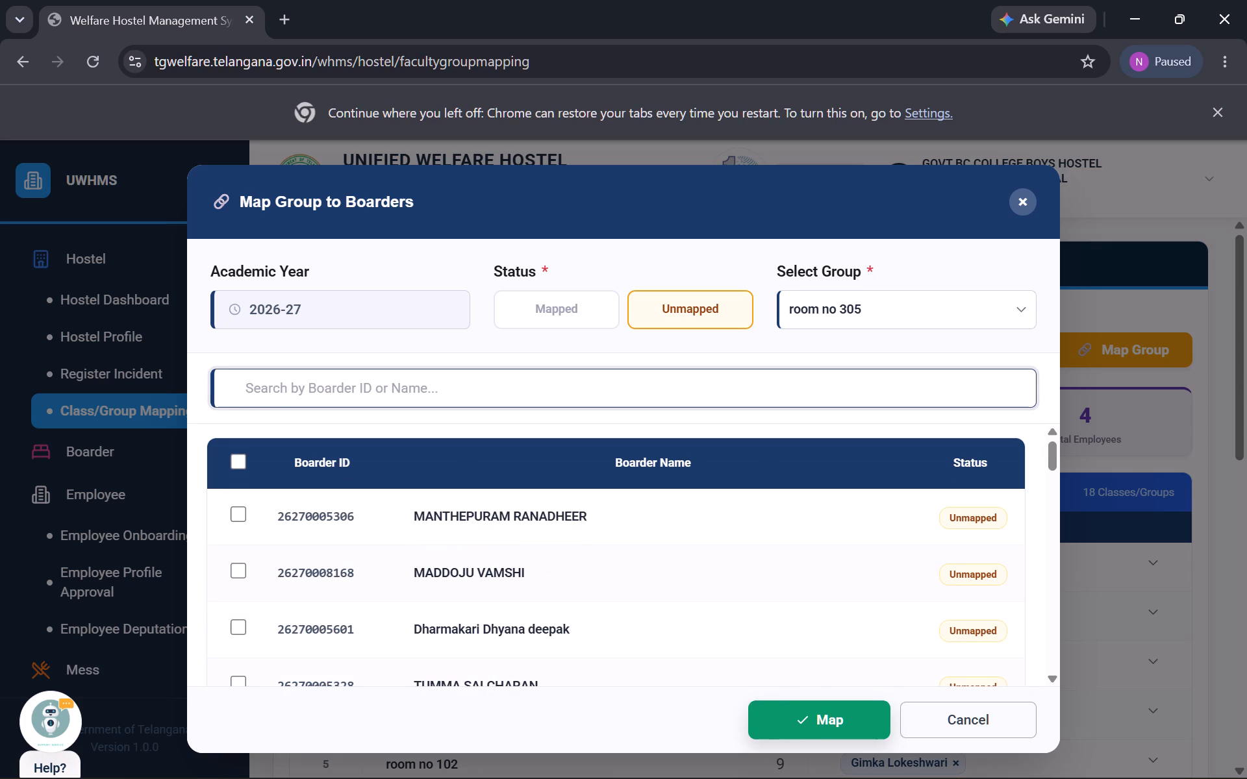
pyautogui.write('reha')
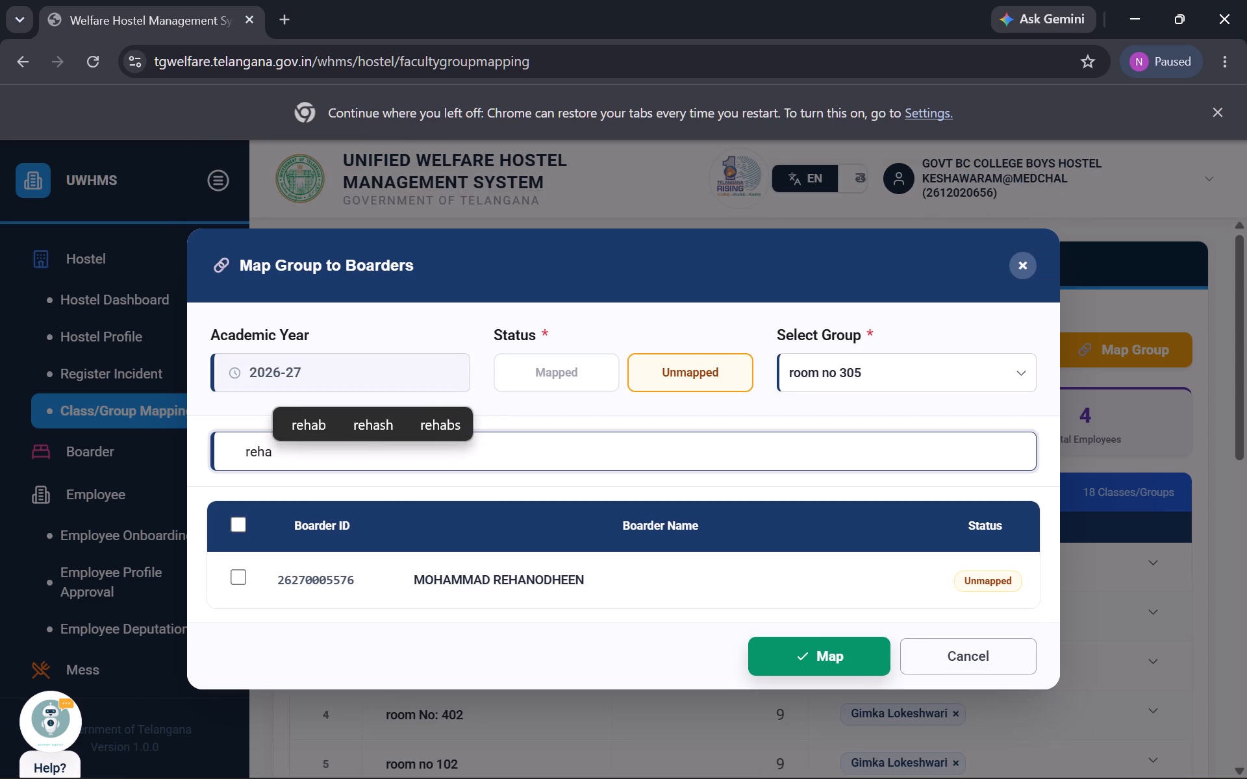
pyautogui.click(242, 580)
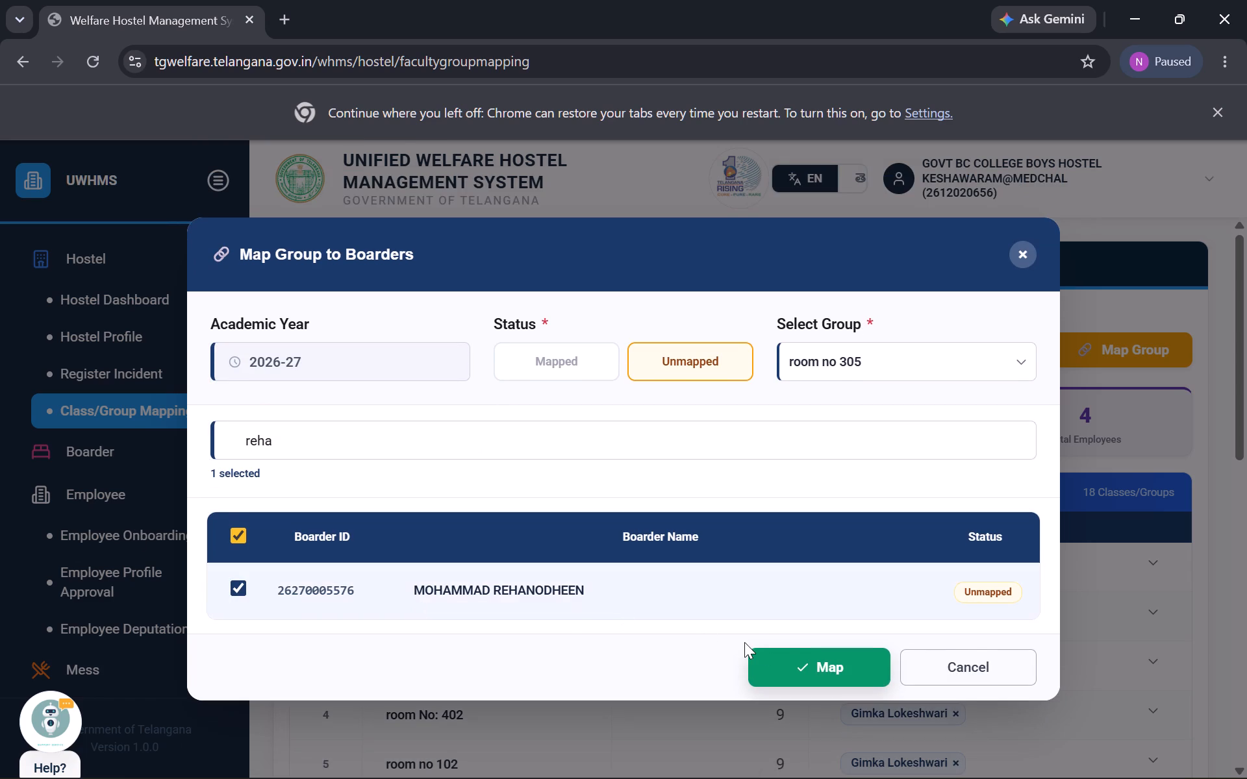
pyautogui.click(826, 670)
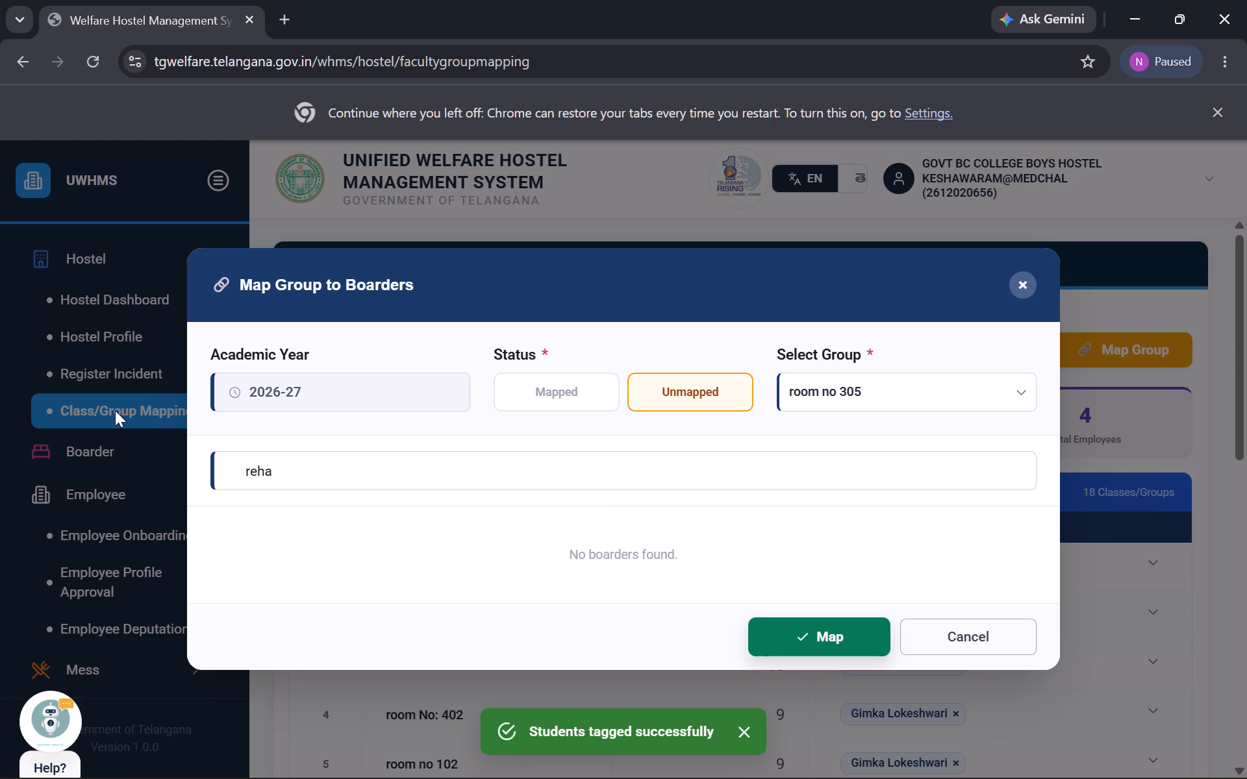
# Replace the boarder search with "sunn" and map the matching unmapped boarder to room no 305.
pyautogui.click(298, 480)
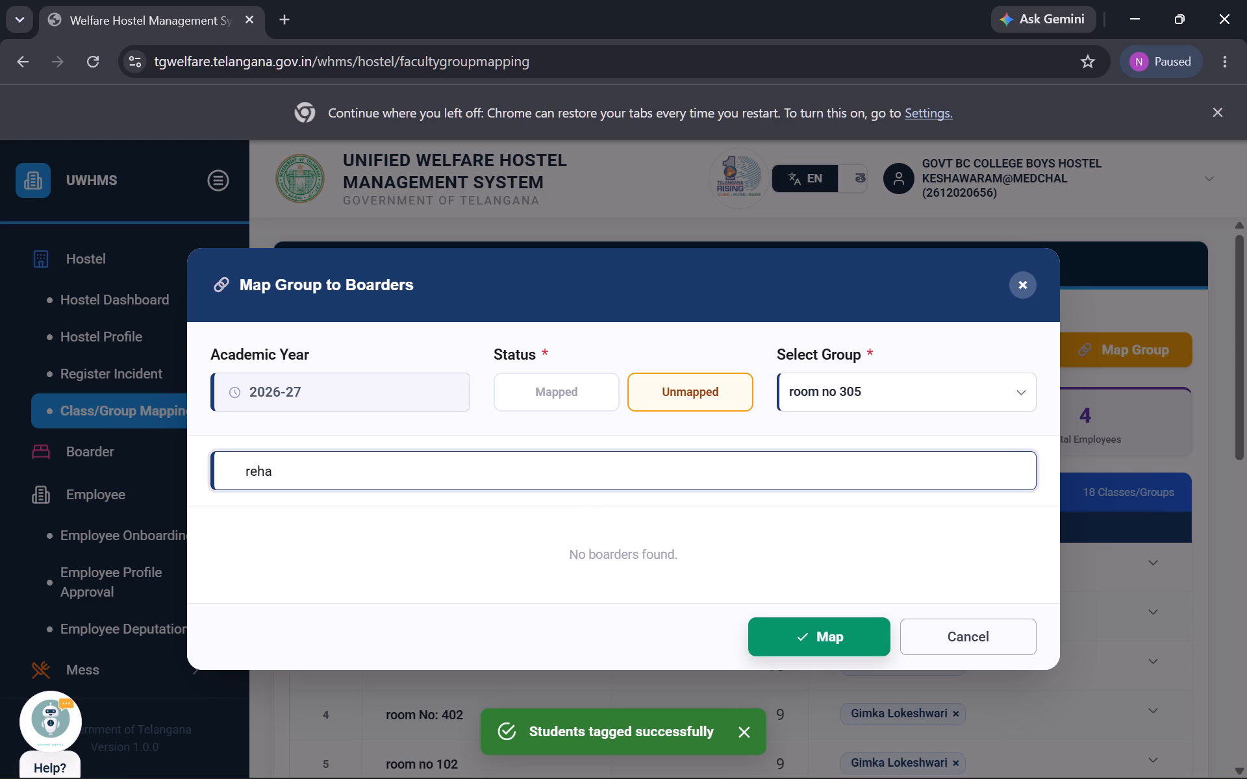
pyautogui.press('BackSpace')
pyautogui.press('BackSpace')
pyautogui.press('BackSpace')
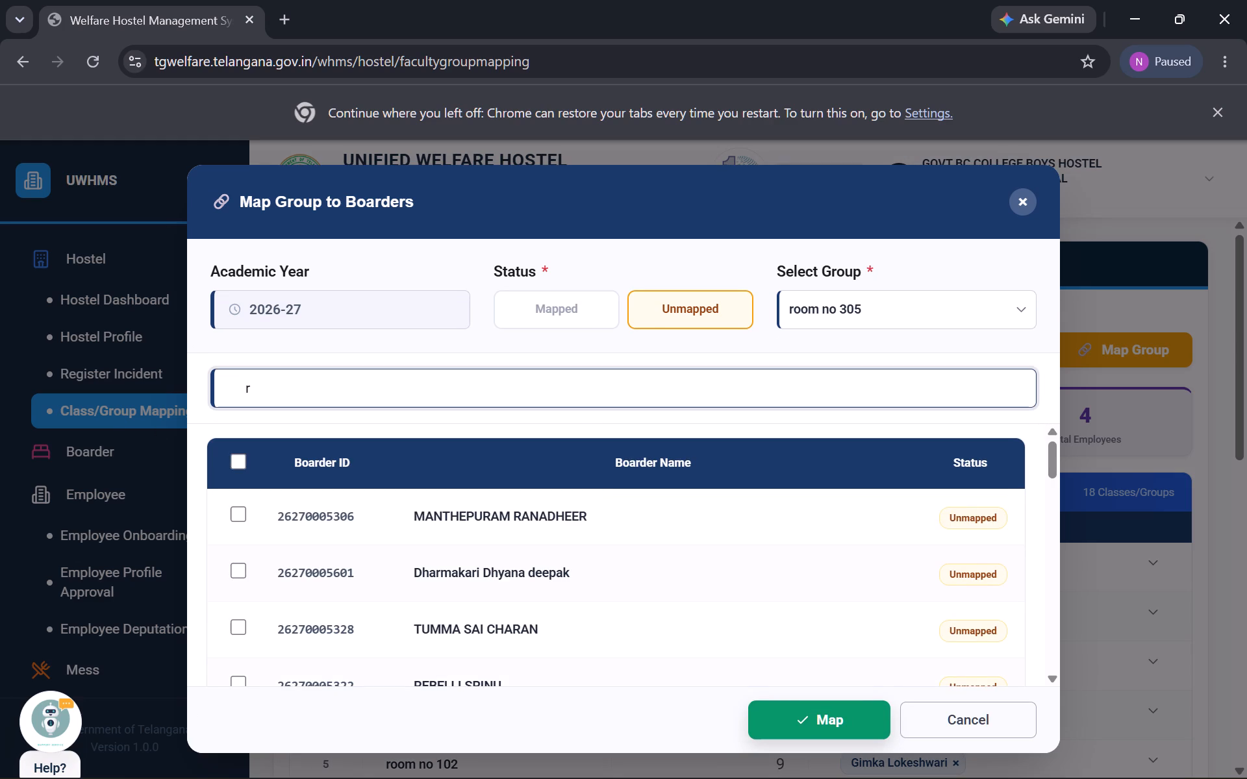
pyautogui.click(298, 480)
pyautogui.press('BackSpace')
pyautogui.click(253, 388)
pyautogui.press('BackSpace')
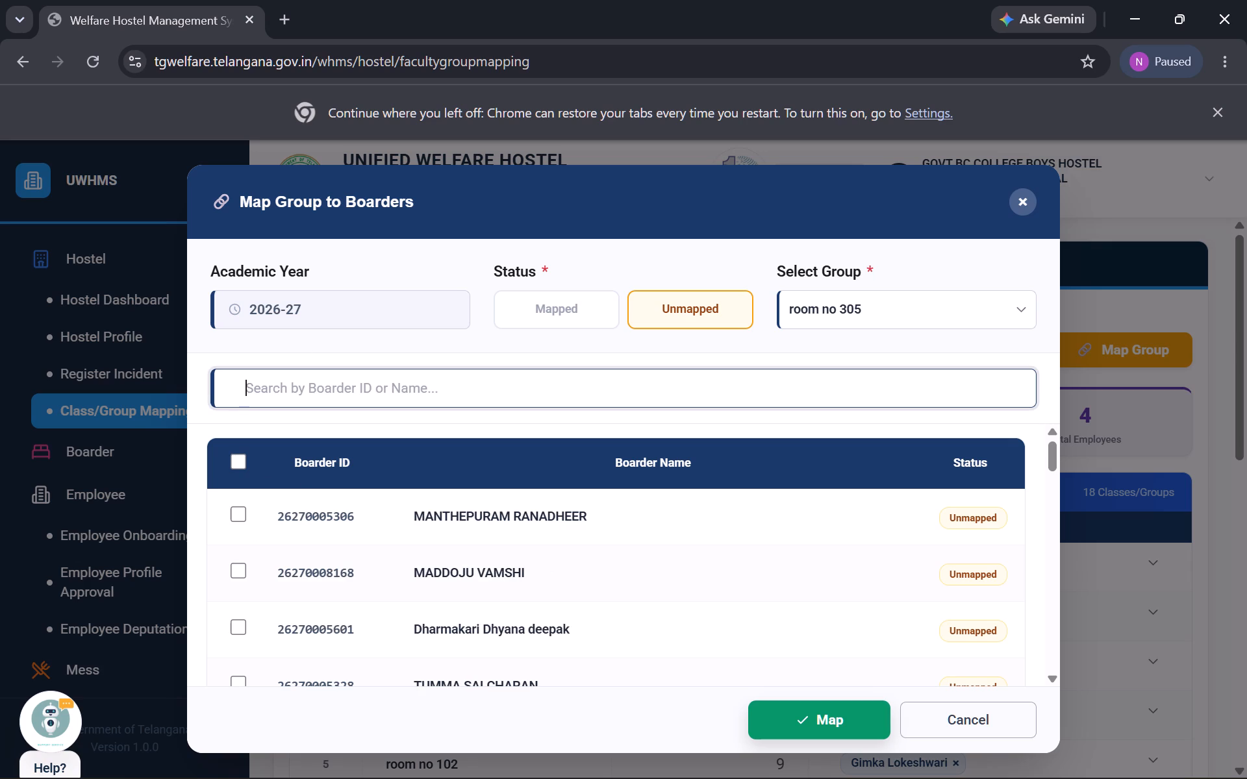
pyautogui.press('s')
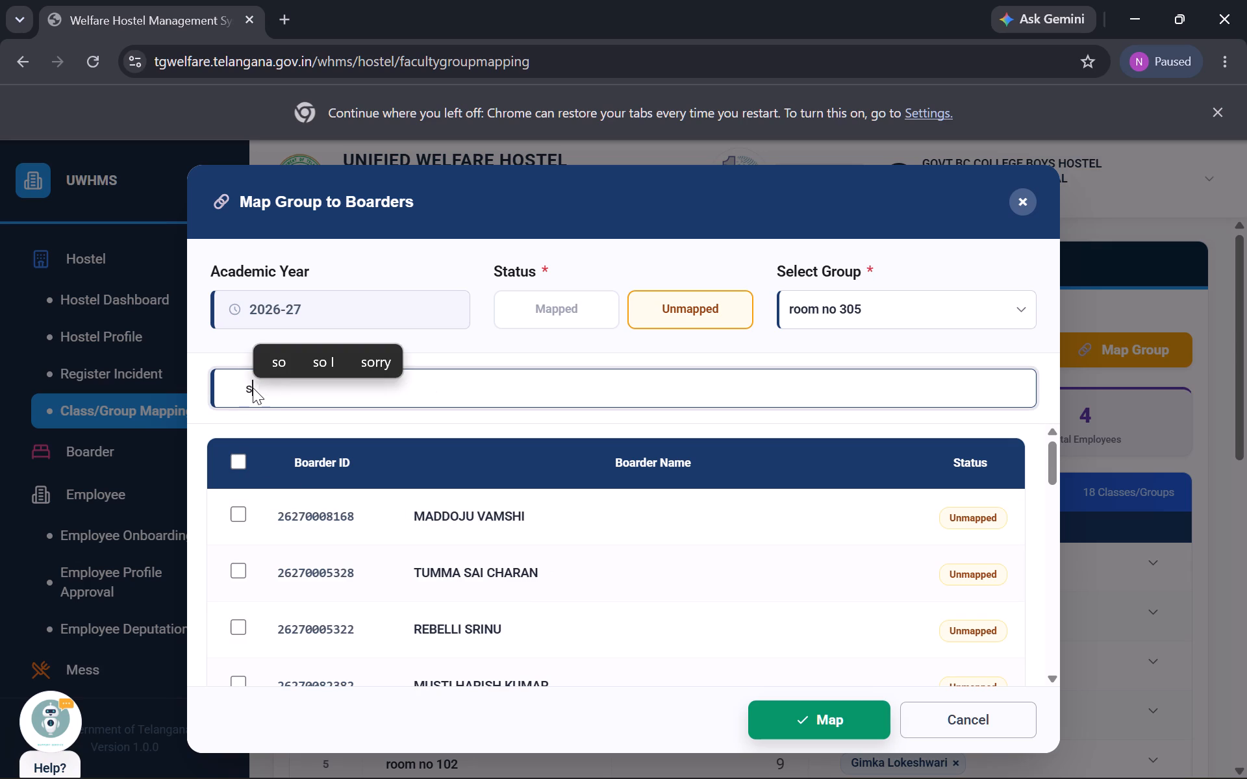
pyautogui.press('BackSpace')
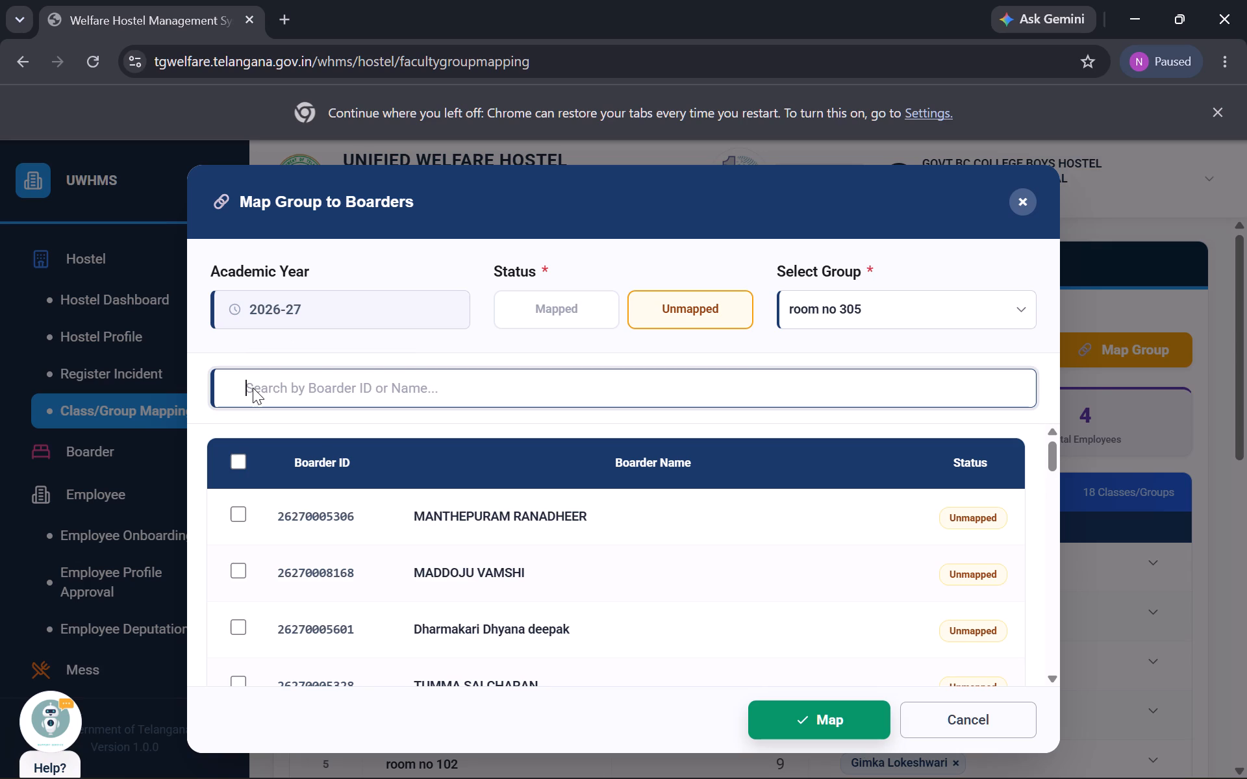
pyautogui.write('su')
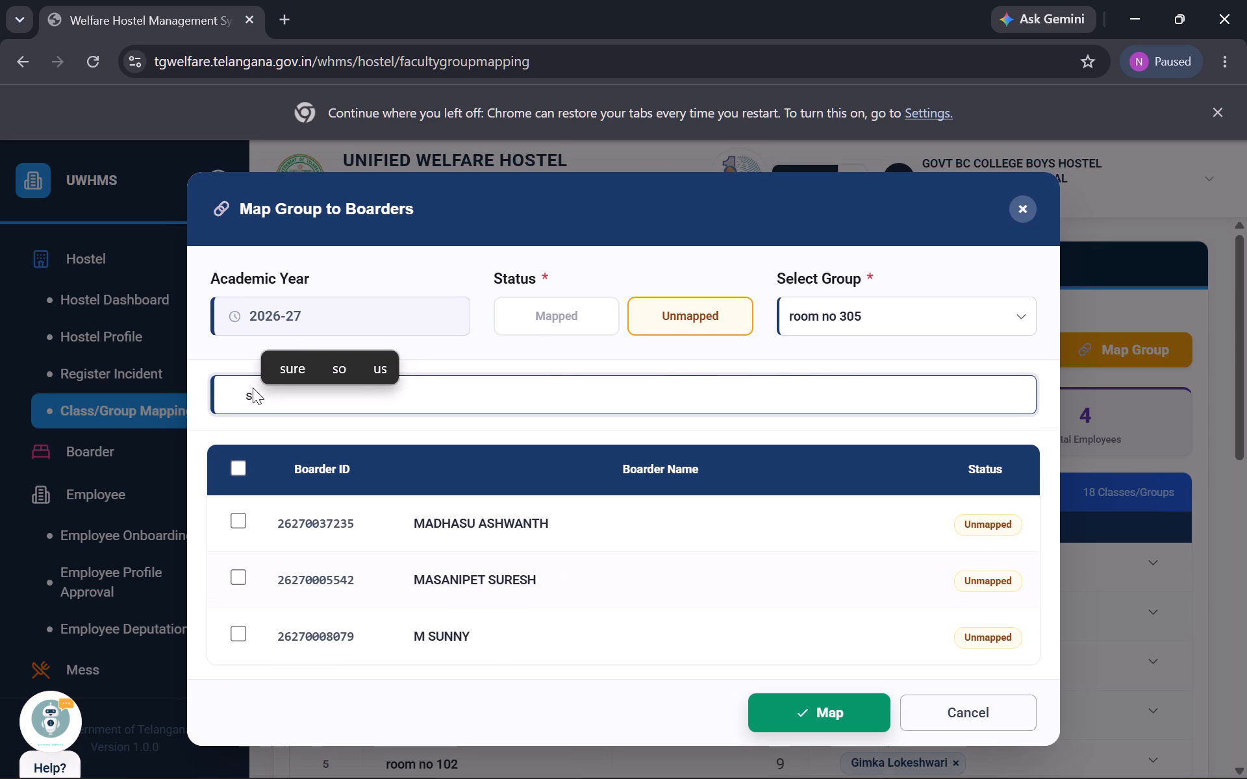
pyautogui.write('nn')
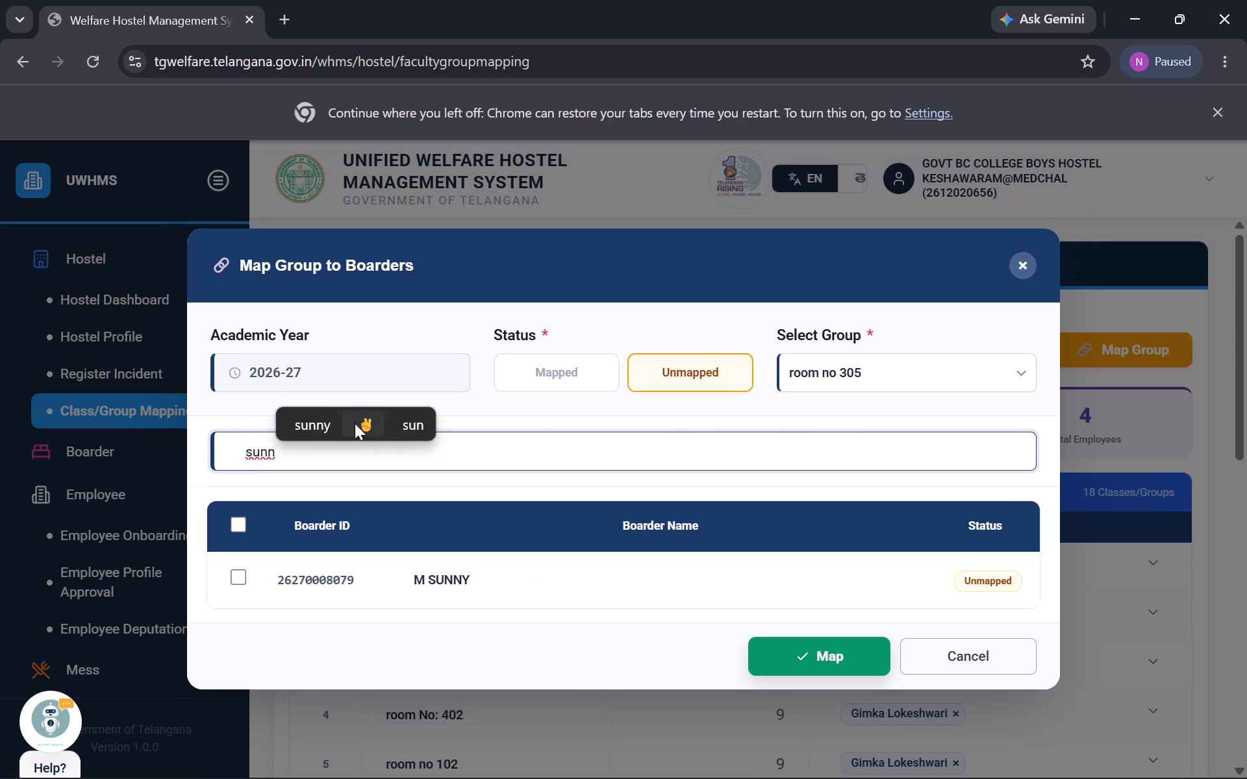
pyautogui.click(234, 576)
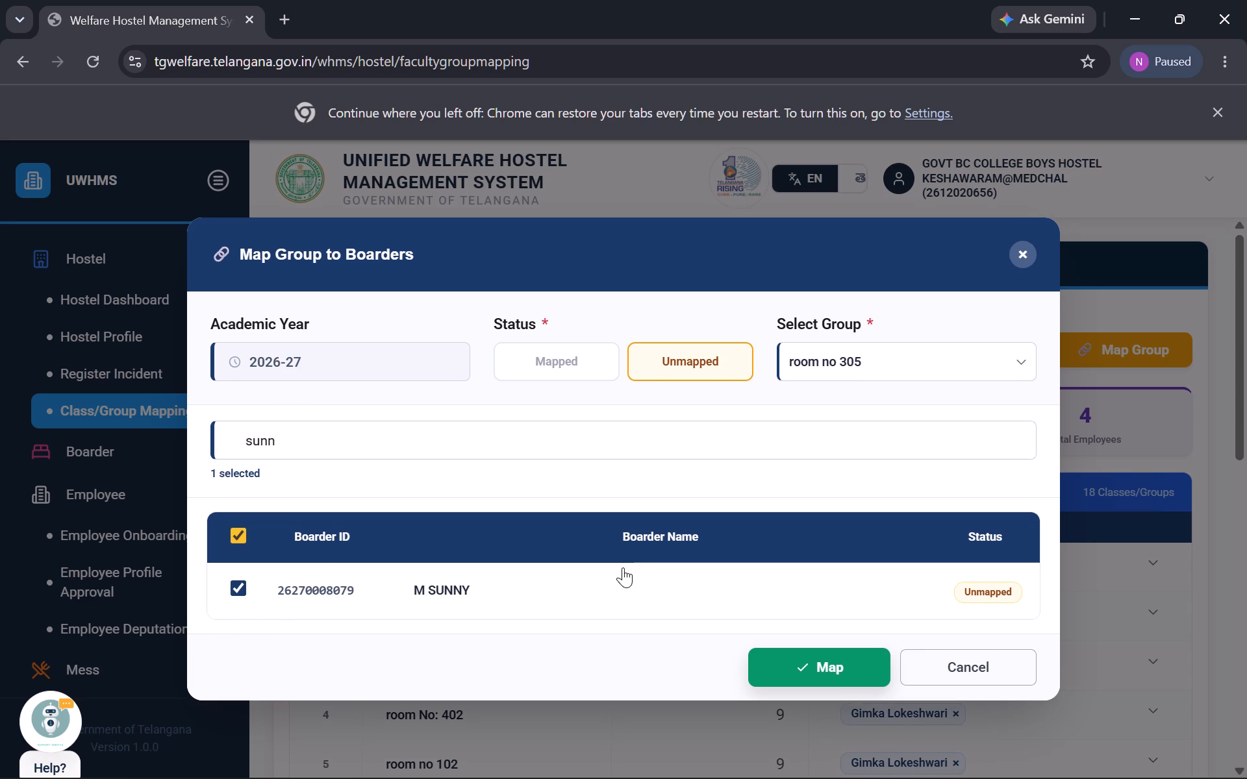
pyautogui.click(857, 665)
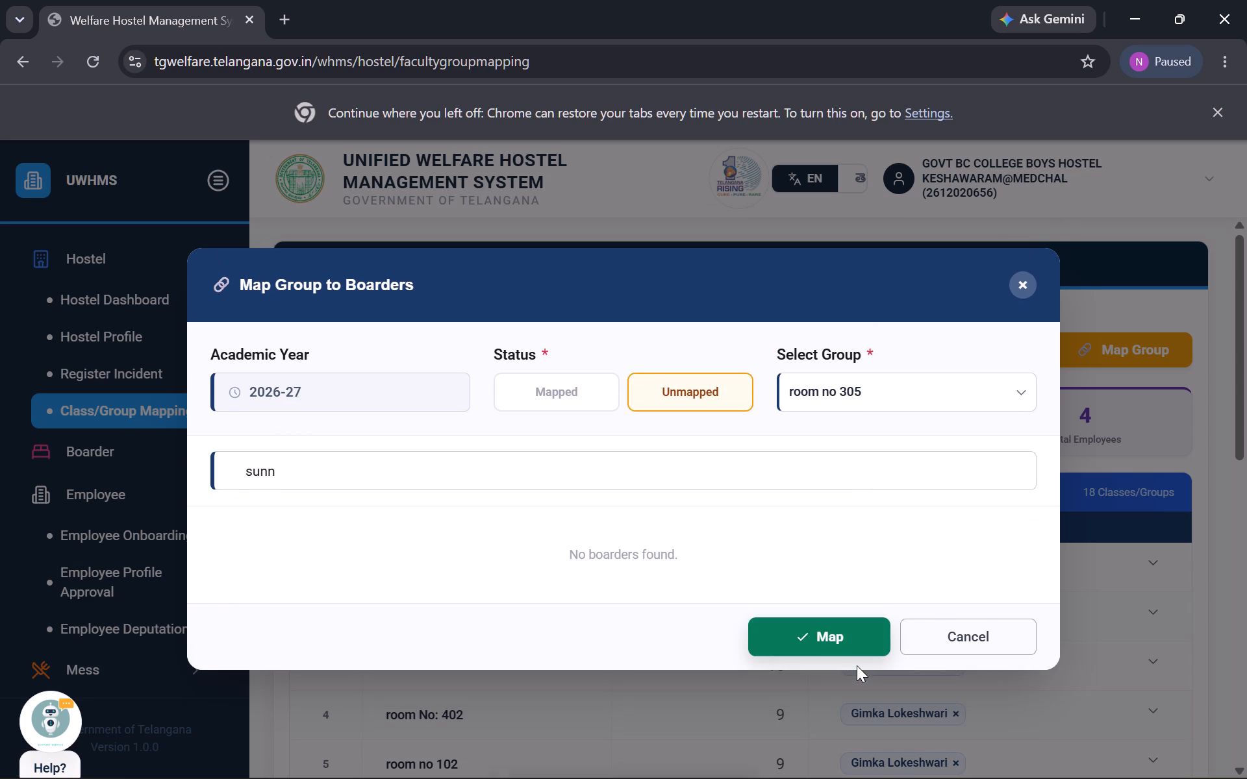
pyautogui.click(293, 470)
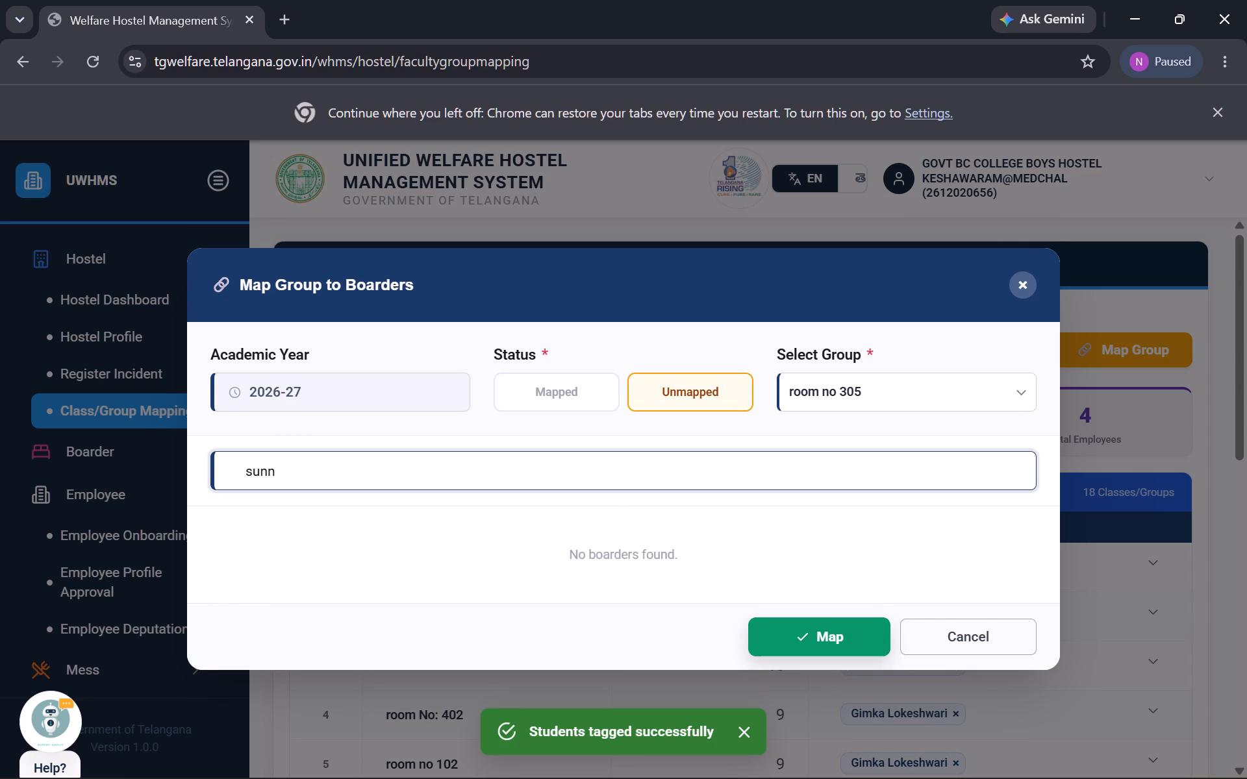
pyautogui.press('BackSpace')
pyautogui.press('BackSpace')
pyautogui.press('BackSpace')
pyautogui.press('BackSpace')
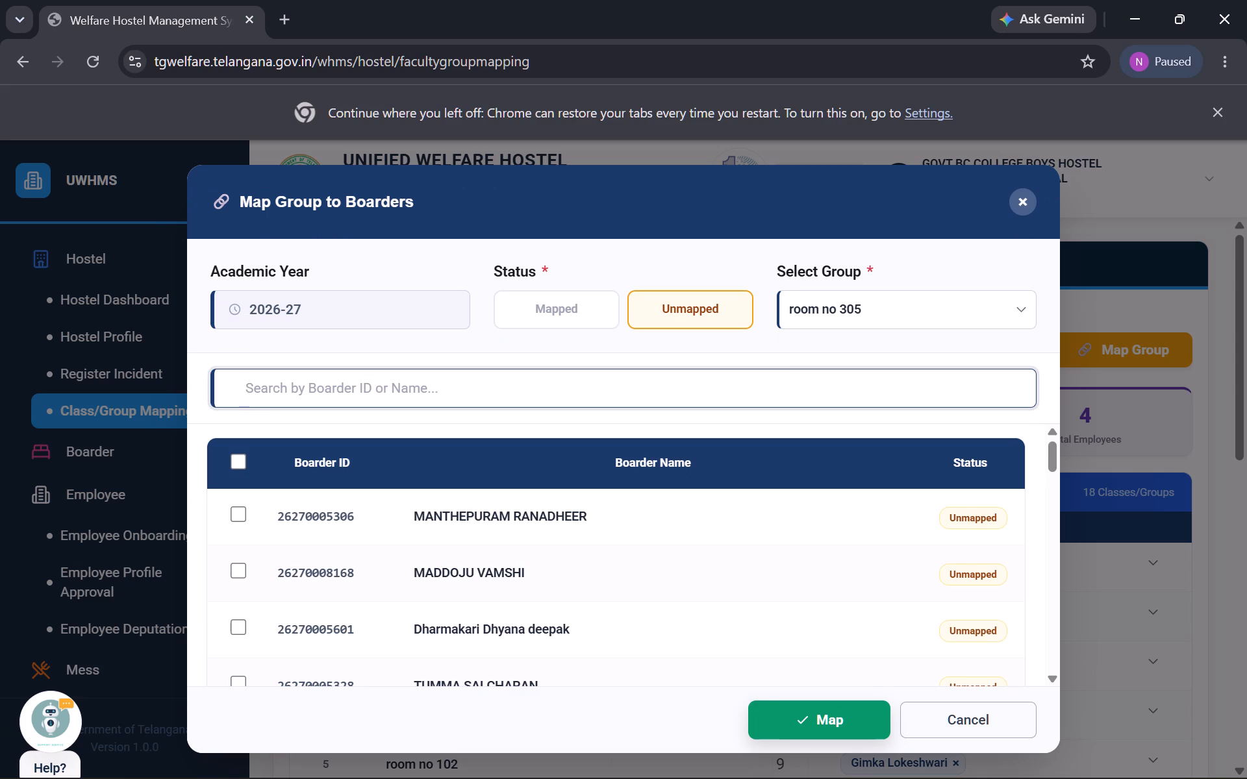
pyautogui.write('te')
pyautogui.write('ja')
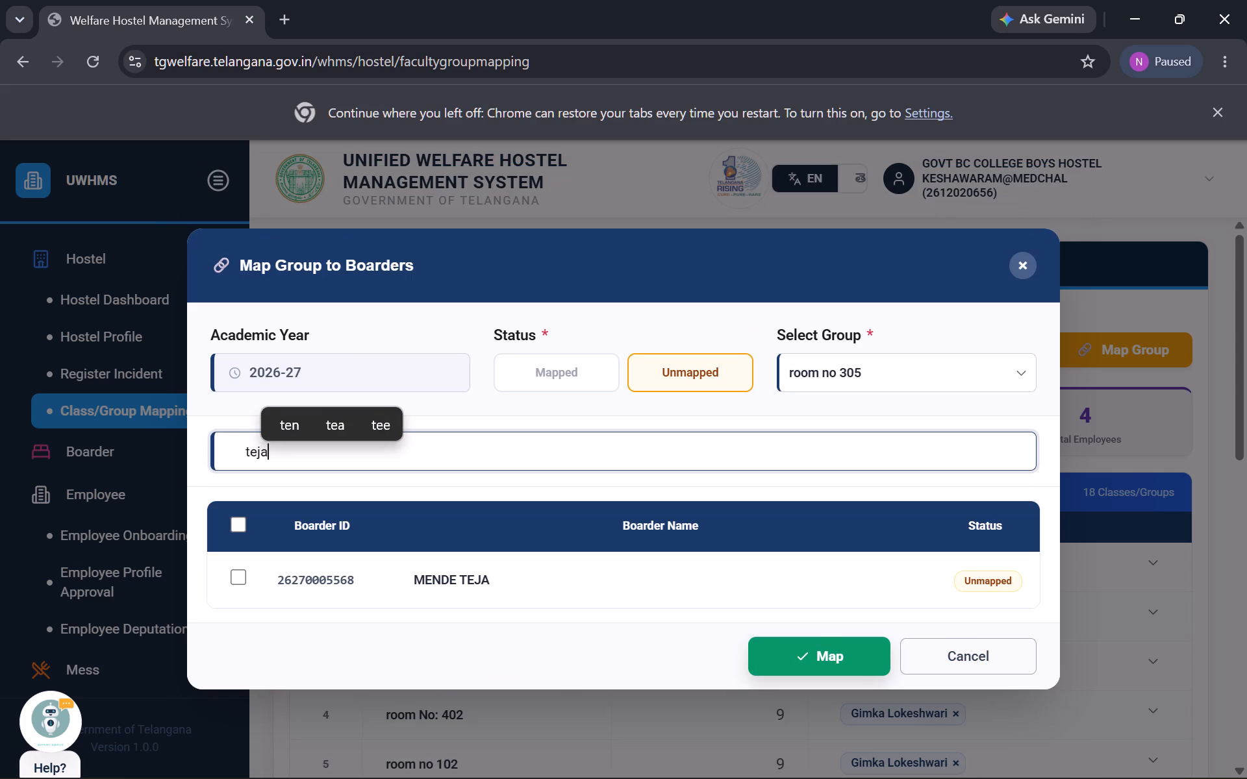
pyautogui.click(238, 577)
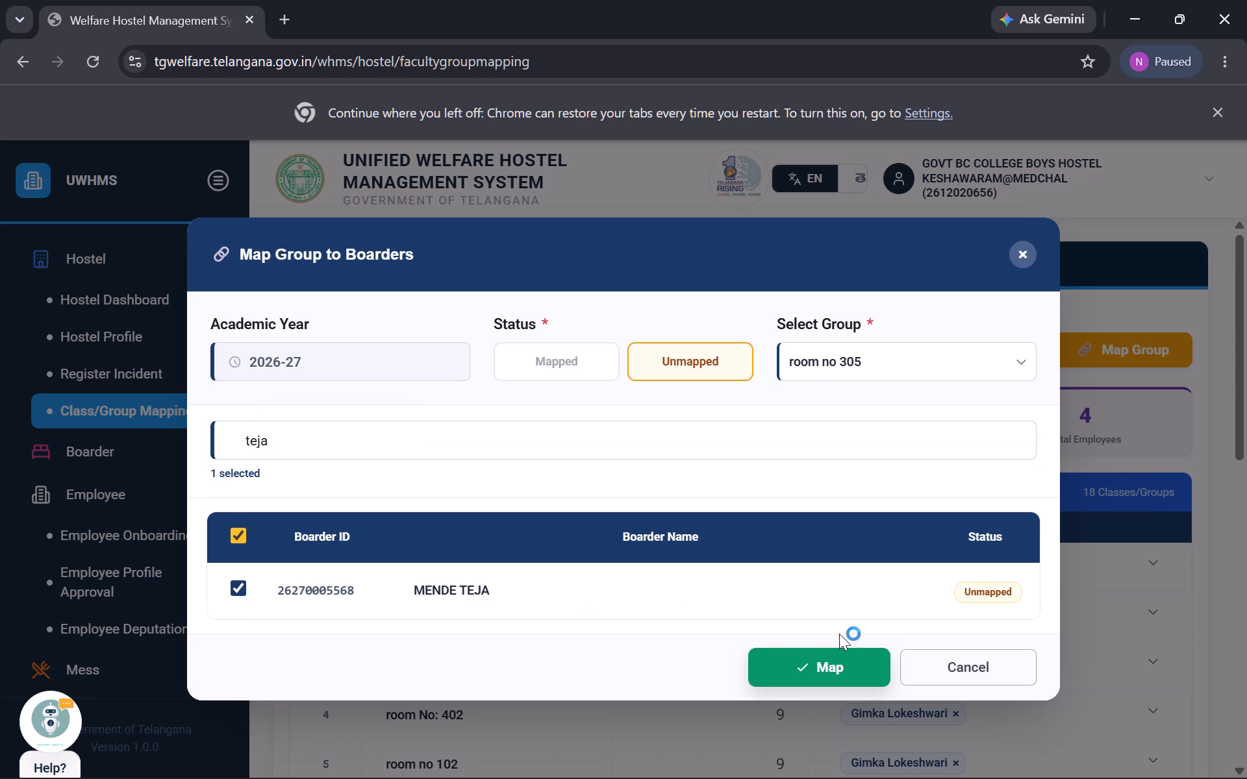
pyautogui.click(839, 664)
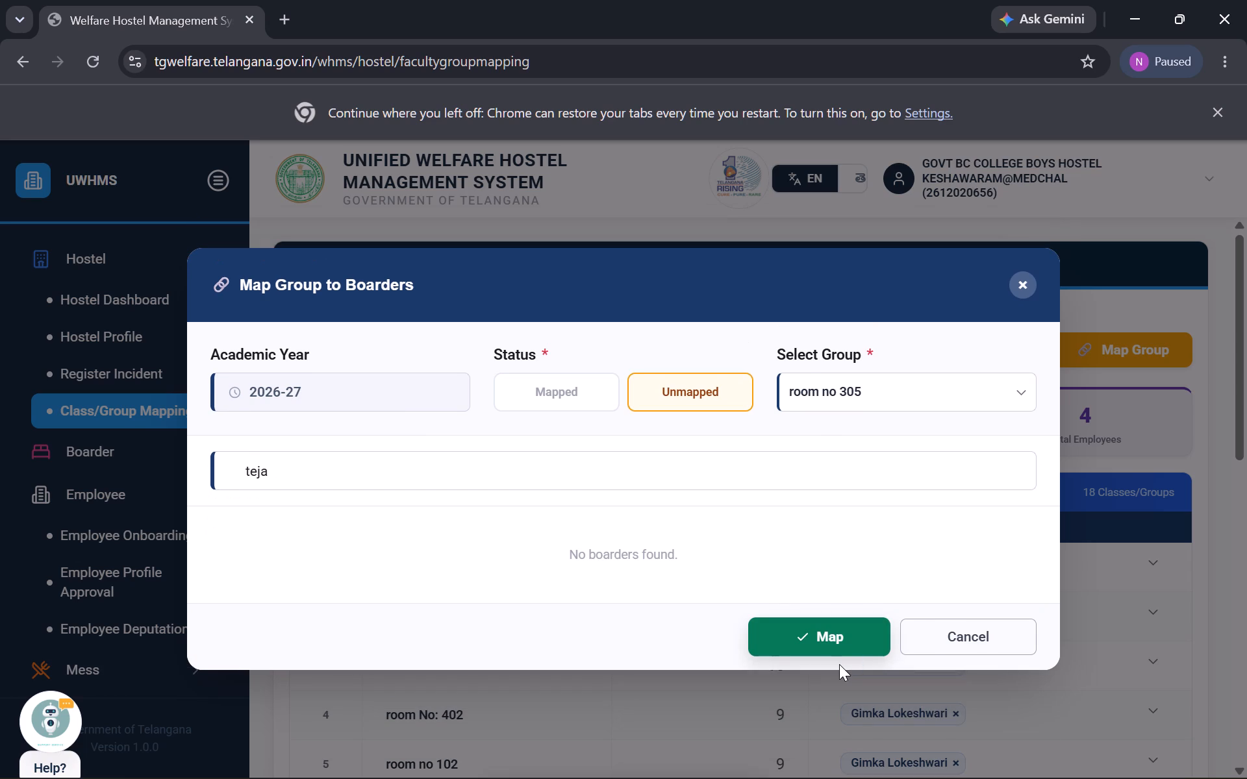
pyautogui.click(281, 473)
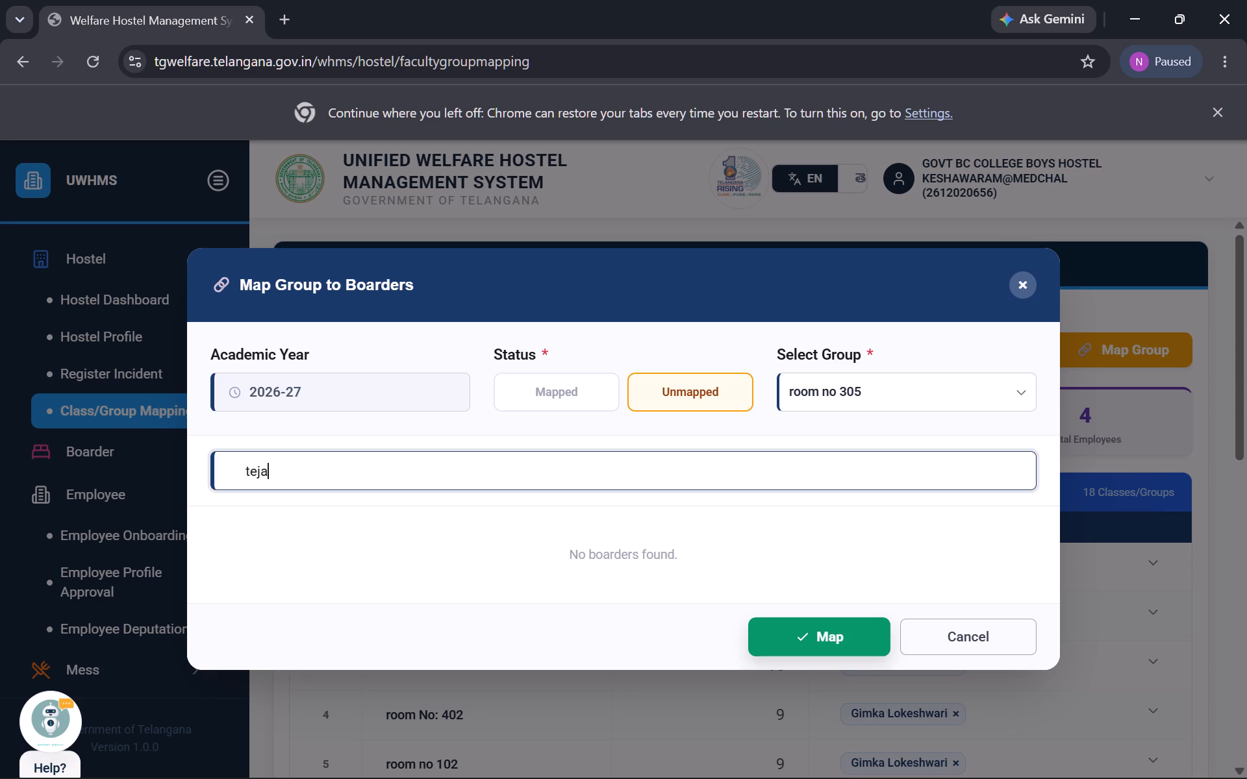
pyautogui.click(1022, 285)
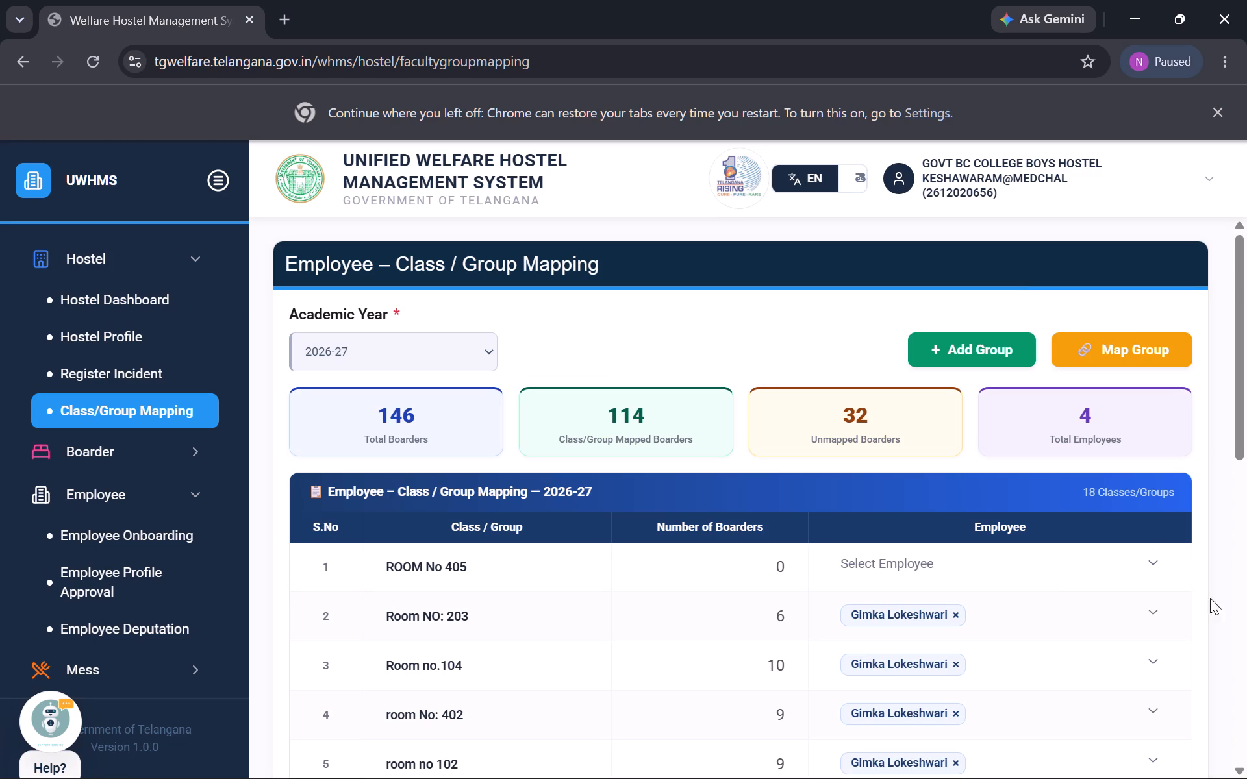
# Assign ROOM No 405 to the same employee who is assigned to the other rooms in the 2026-27 class/group mapping.
pyautogui.click(970, 551)
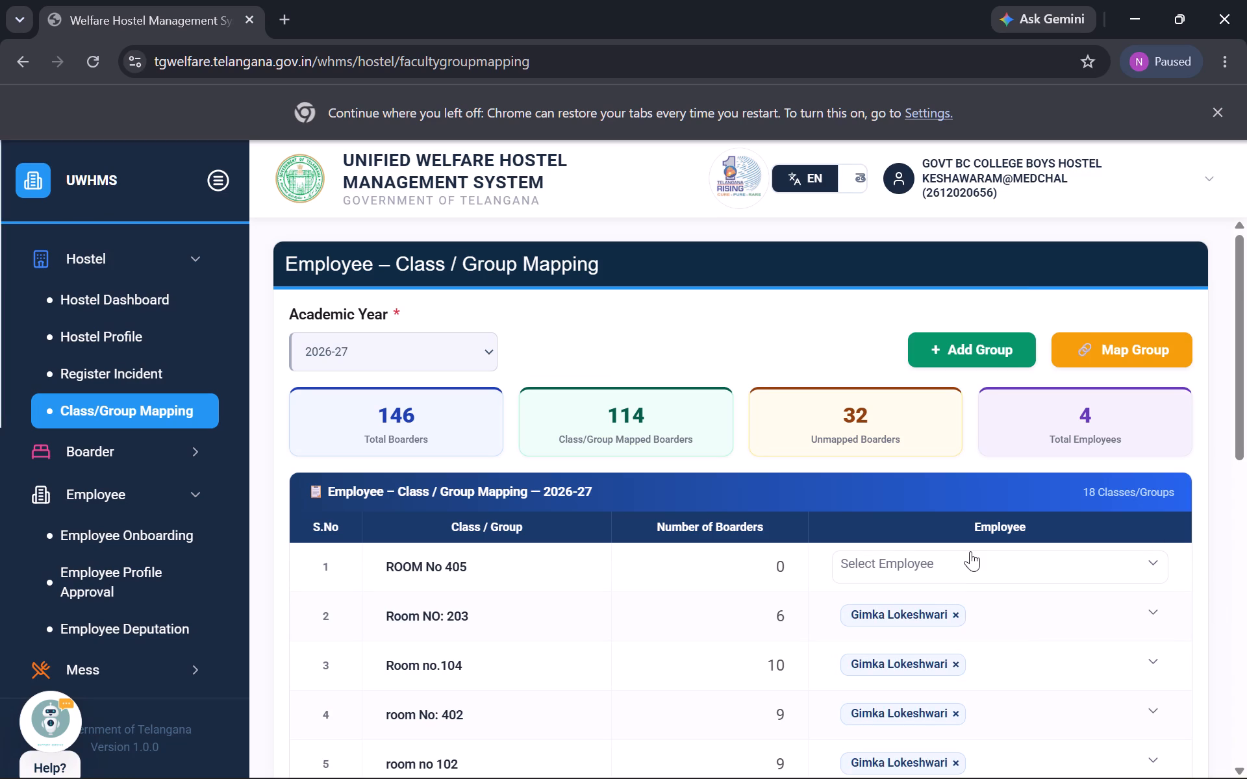
pyautogui.click(918, 683)
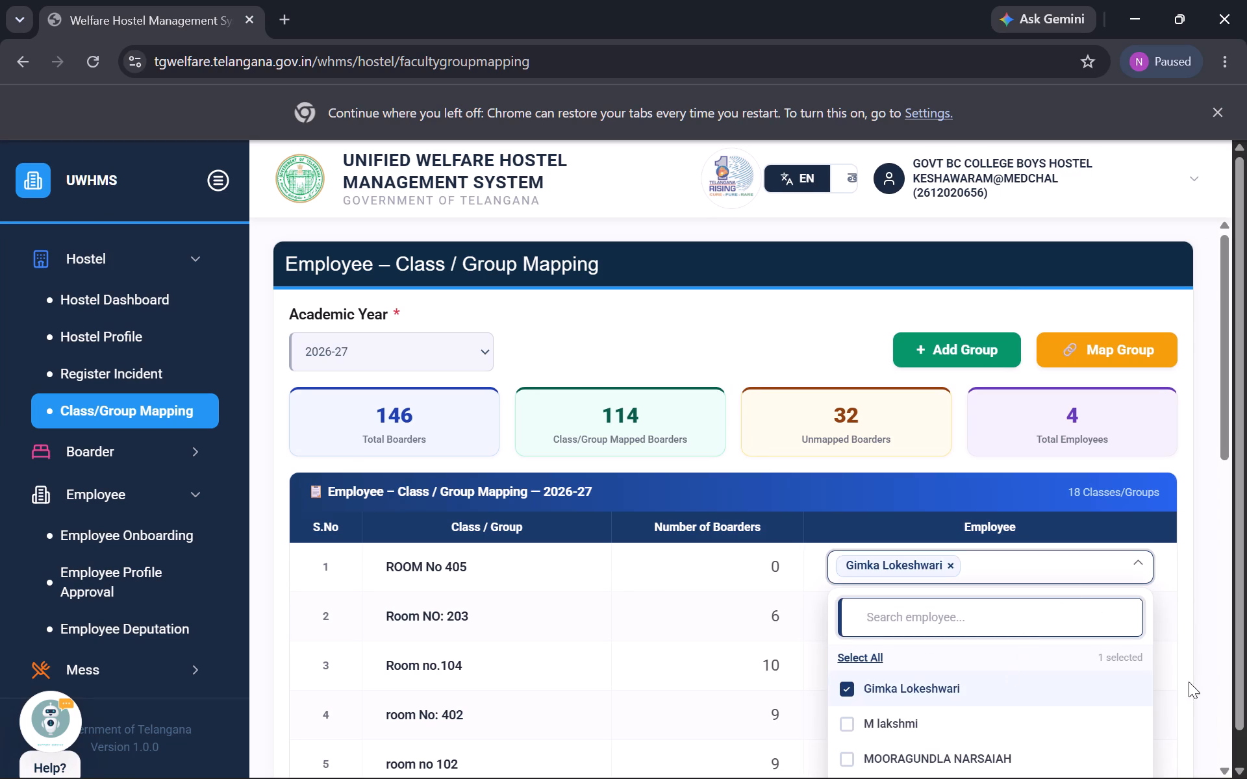
pyautogui.doubleClick(1226, 723)
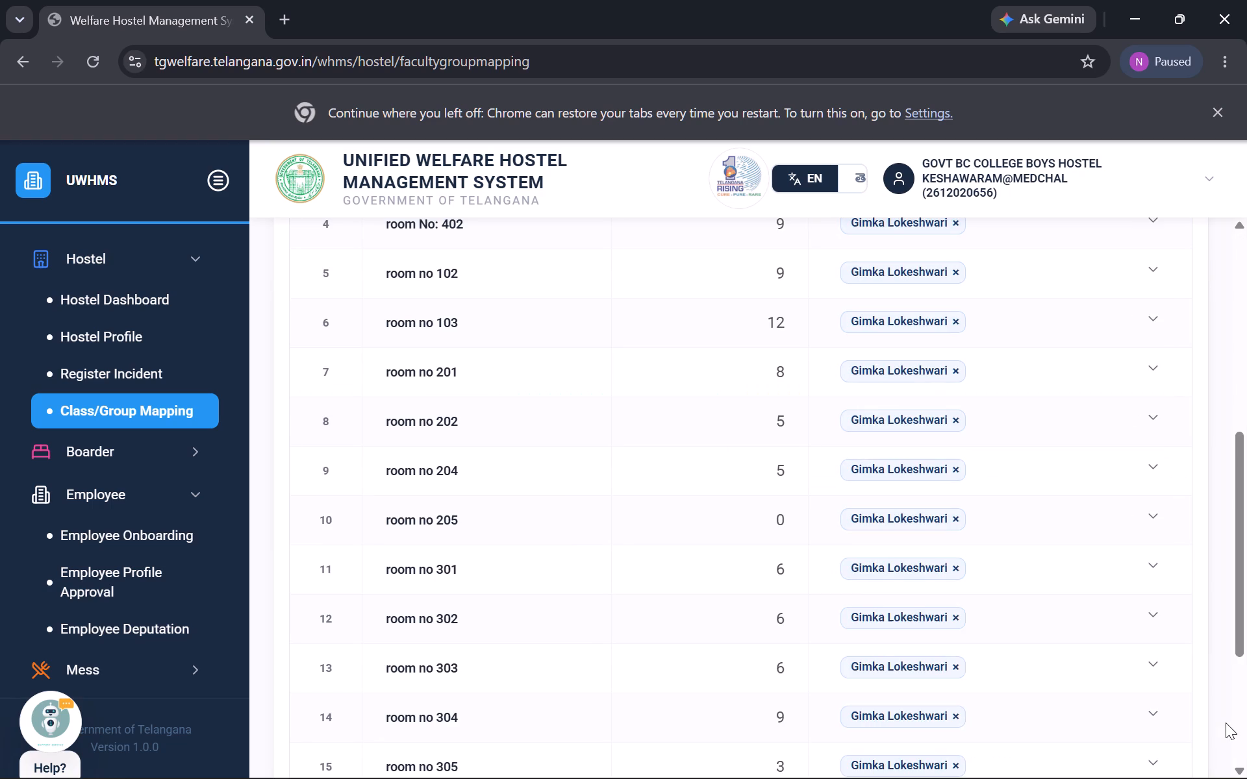
pyautogui.doubleClick(1241, 230)
pyautogui.tripleClick(1241, 230)
pyautogui.click(1241, 230)
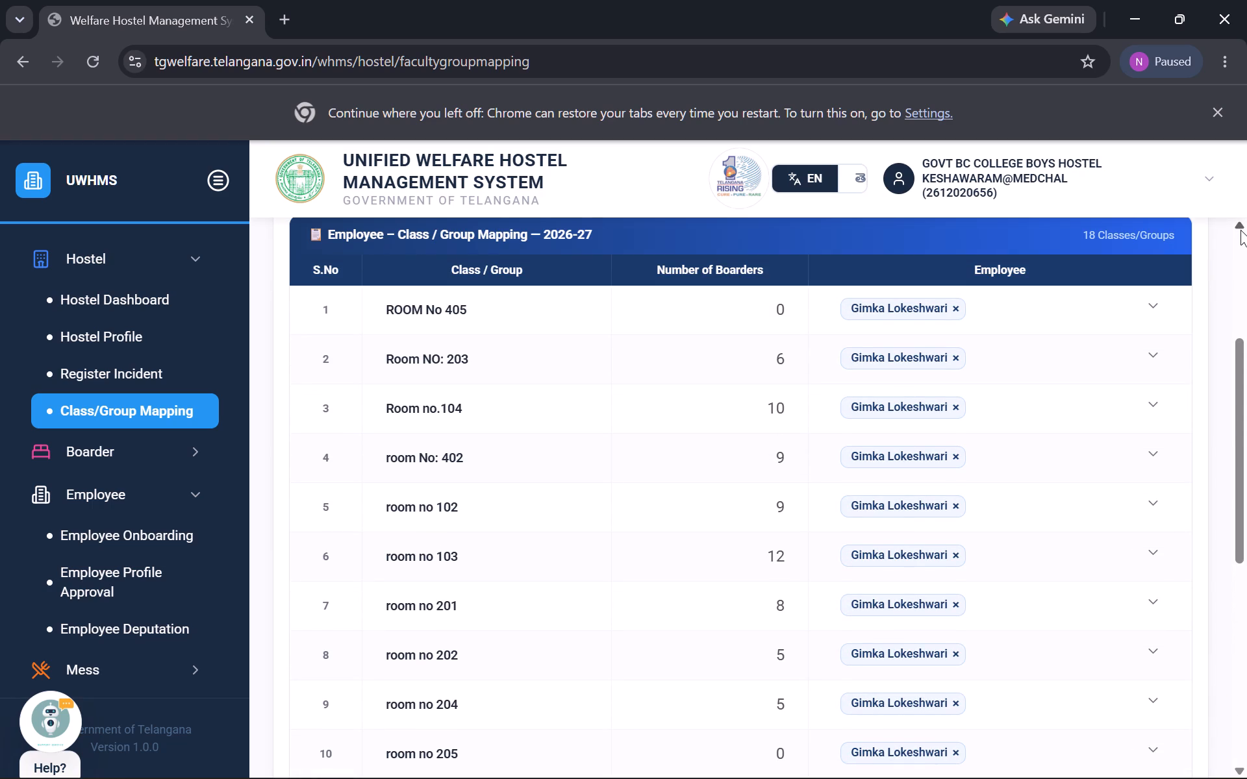
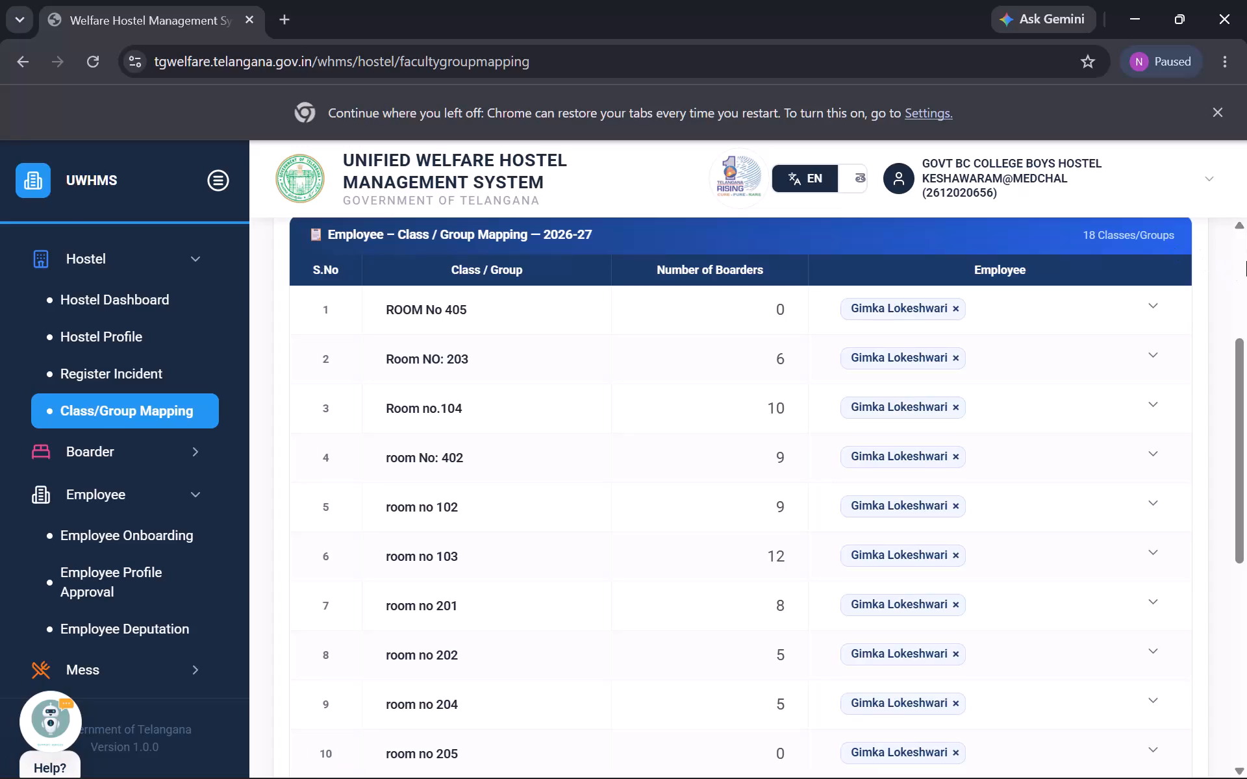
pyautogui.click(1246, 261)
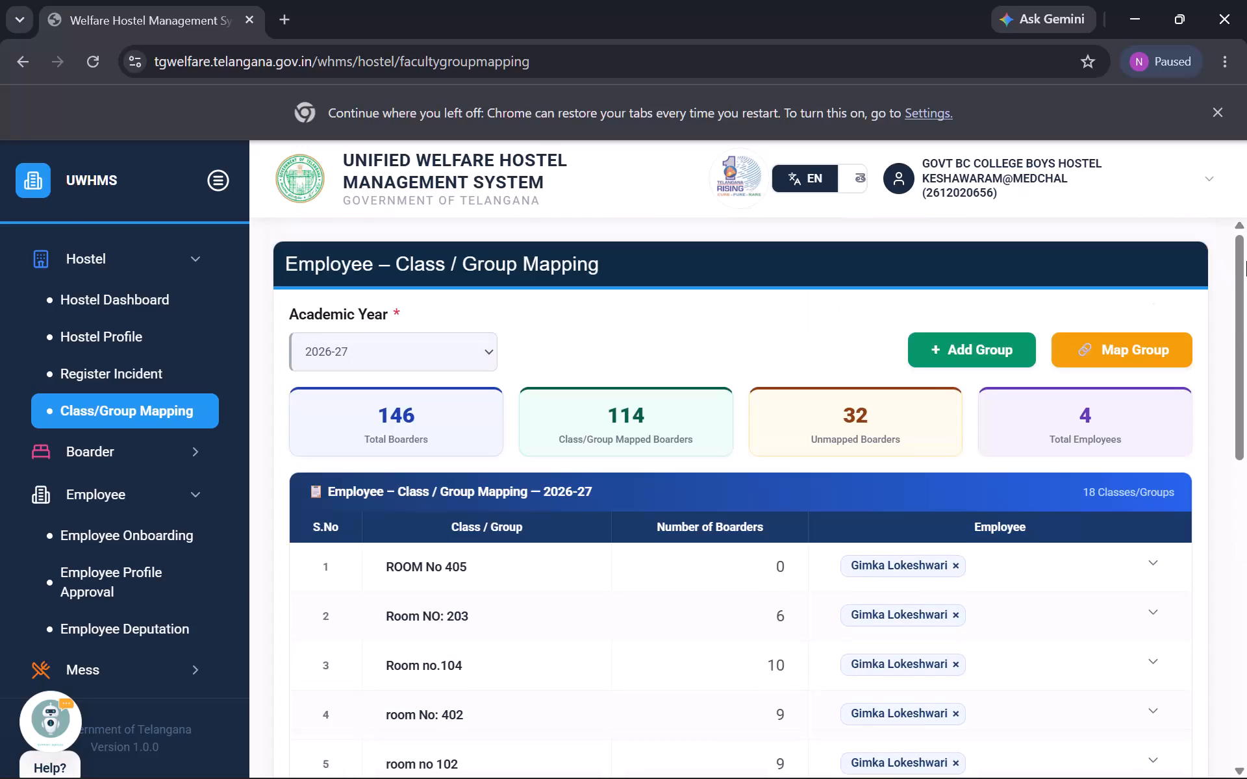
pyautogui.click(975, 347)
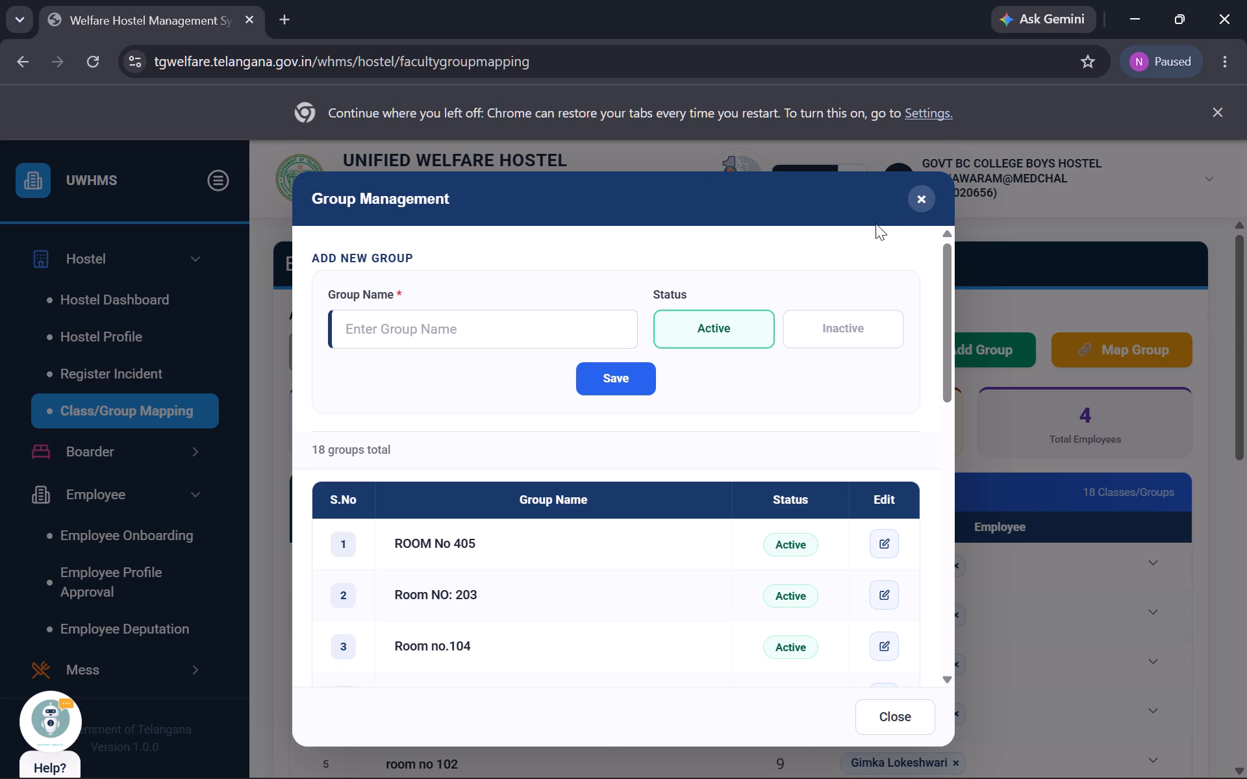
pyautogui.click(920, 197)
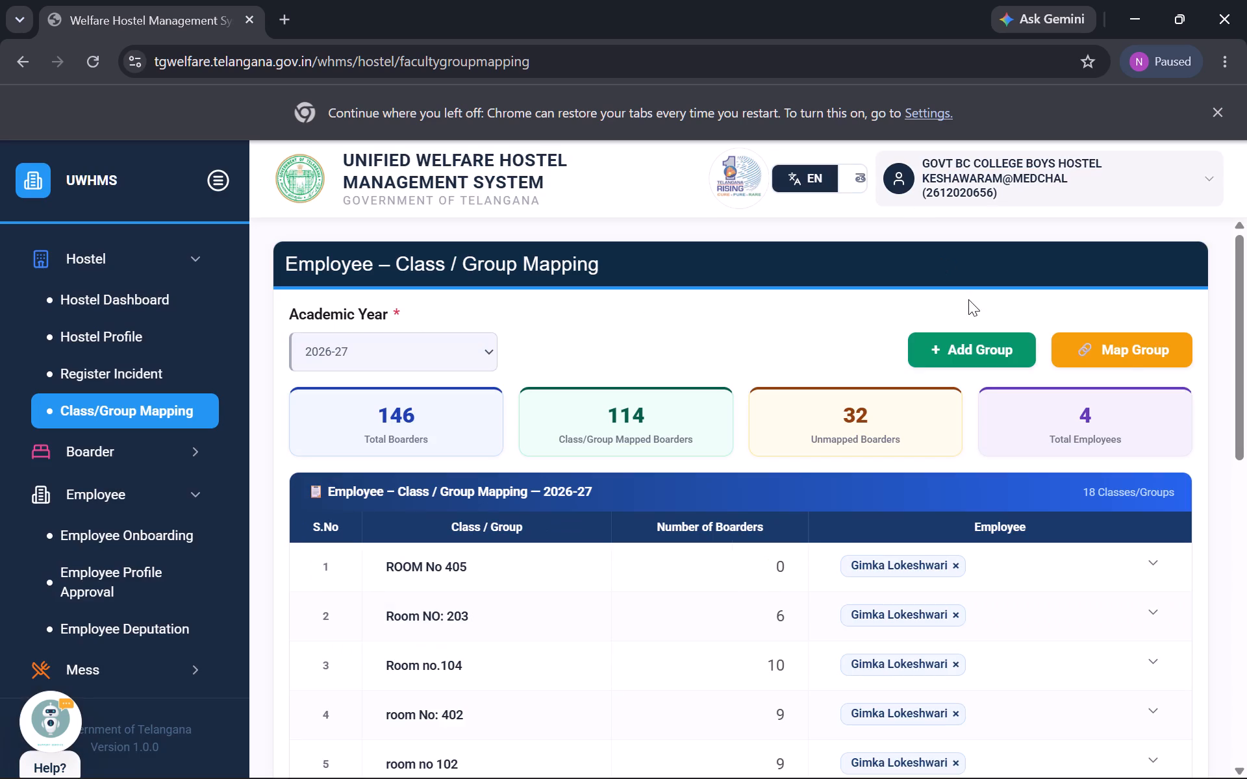
# Open the 2026-27 group-to-boarder mapping and list the boarders mapped to the group room no :404.
pyautogui.click(1125, 363)
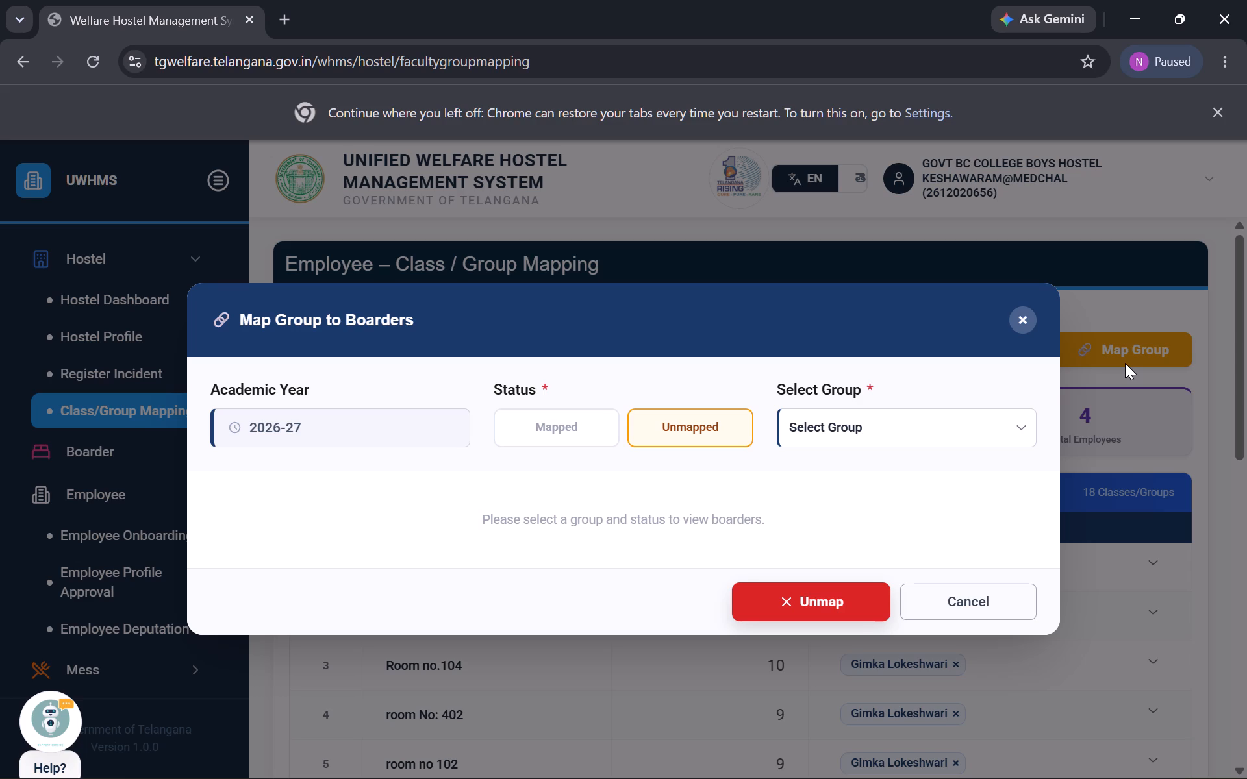
pyautogui.click(920, 425)
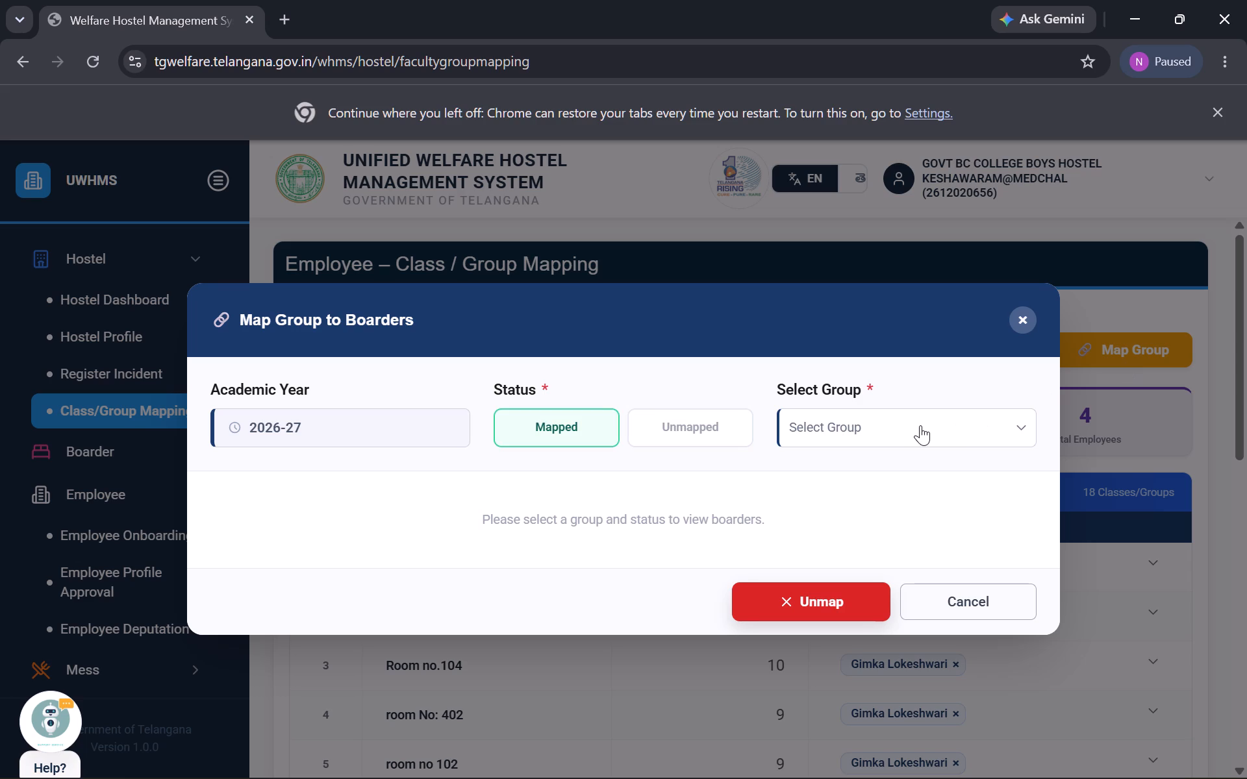
pyautogui.click(1026, 697)
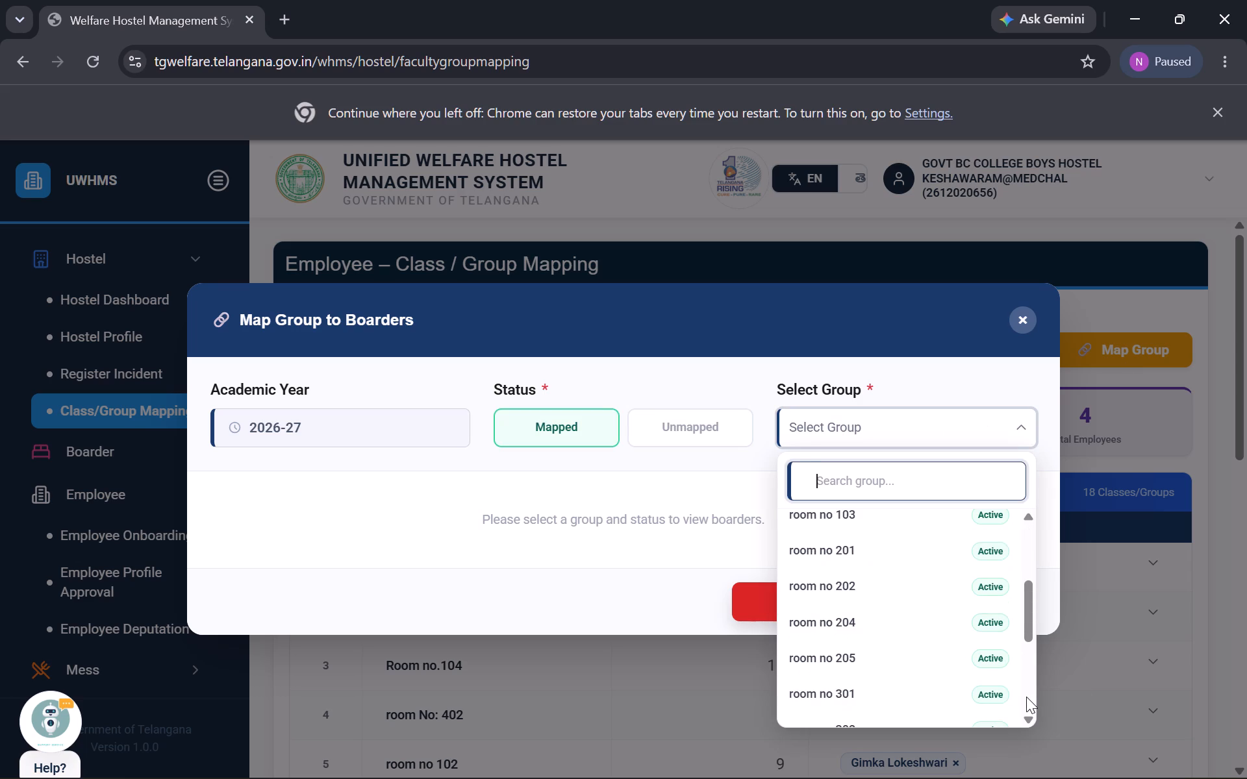
pyautogui.click(1026, 697)
pyautogui.click(1026, 697)
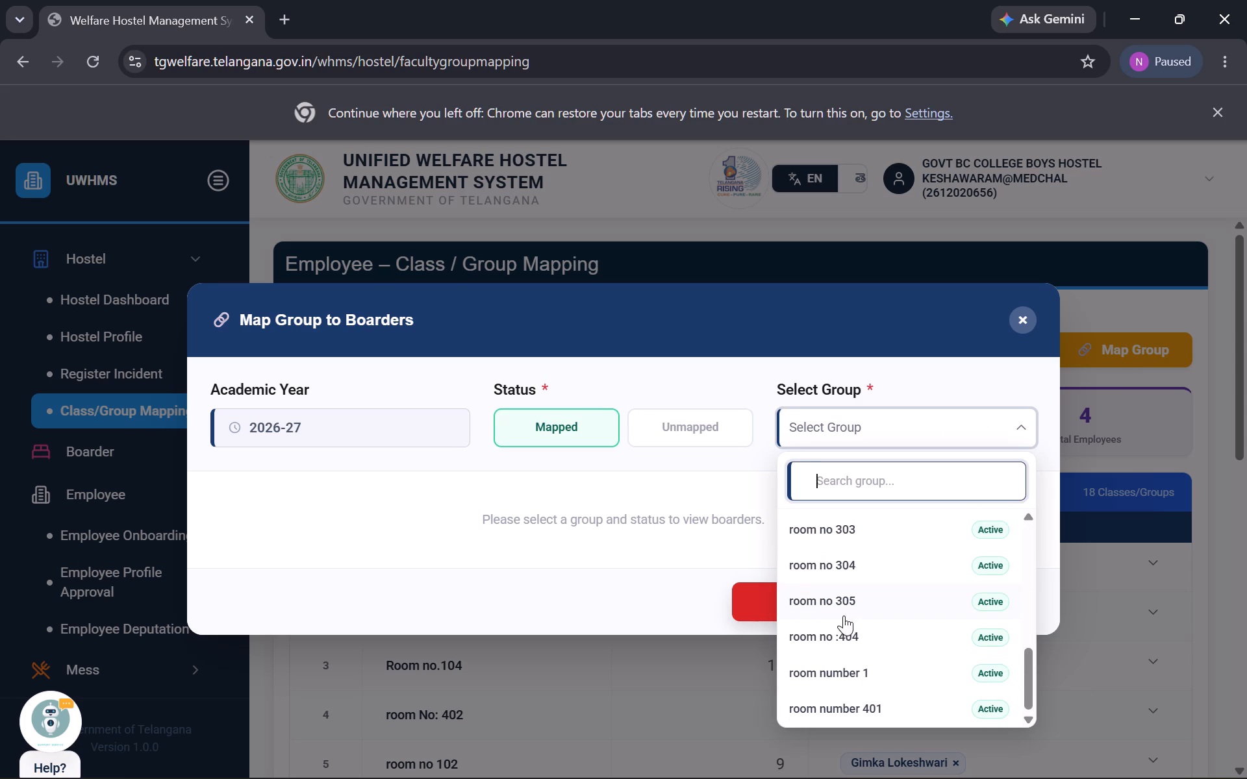
pyautogui.click(840, 645)
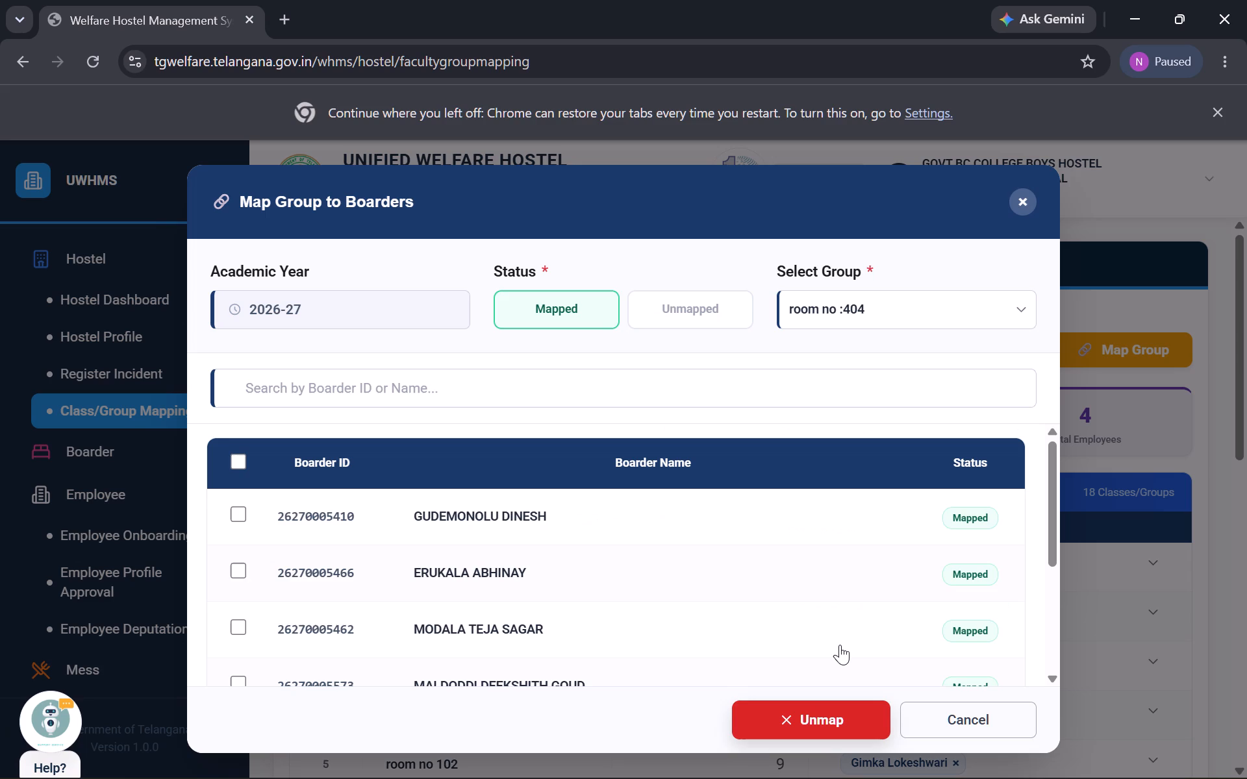
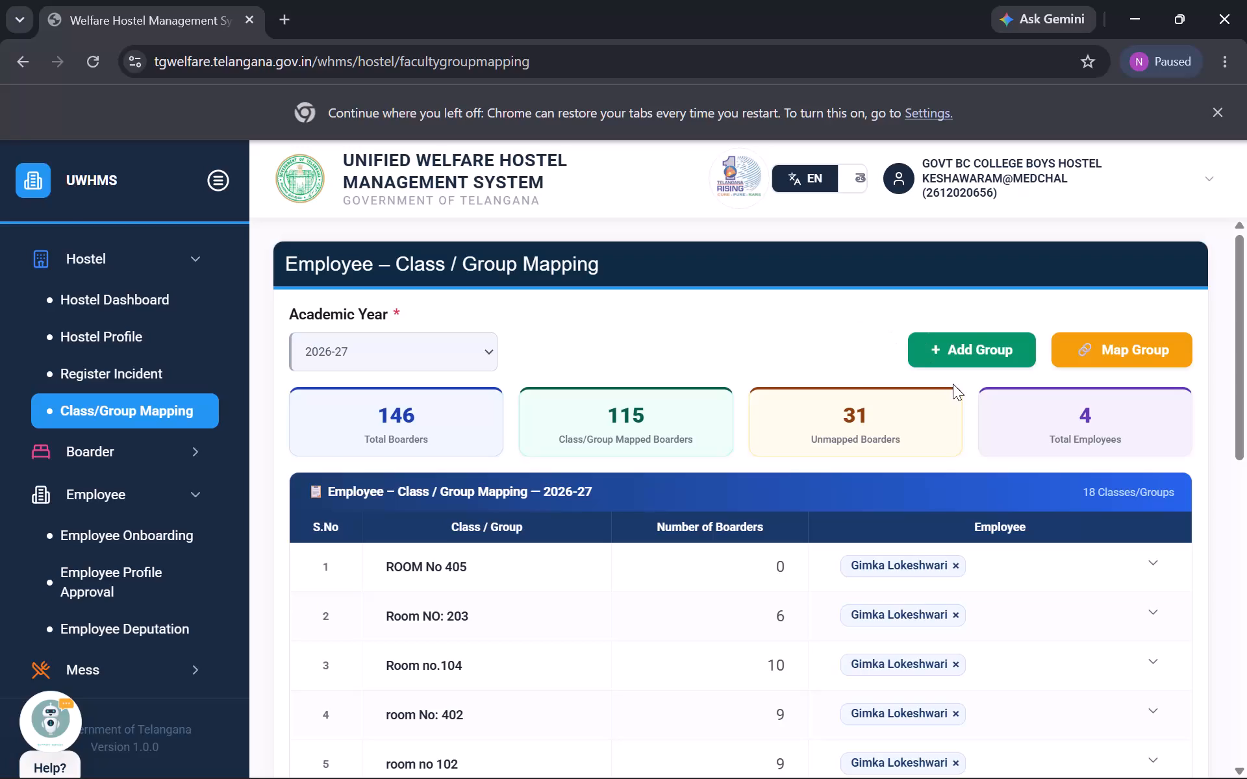
# Open the hostel dashboard to view the strength and attendance overview.
pyautogui.click(88, 303)
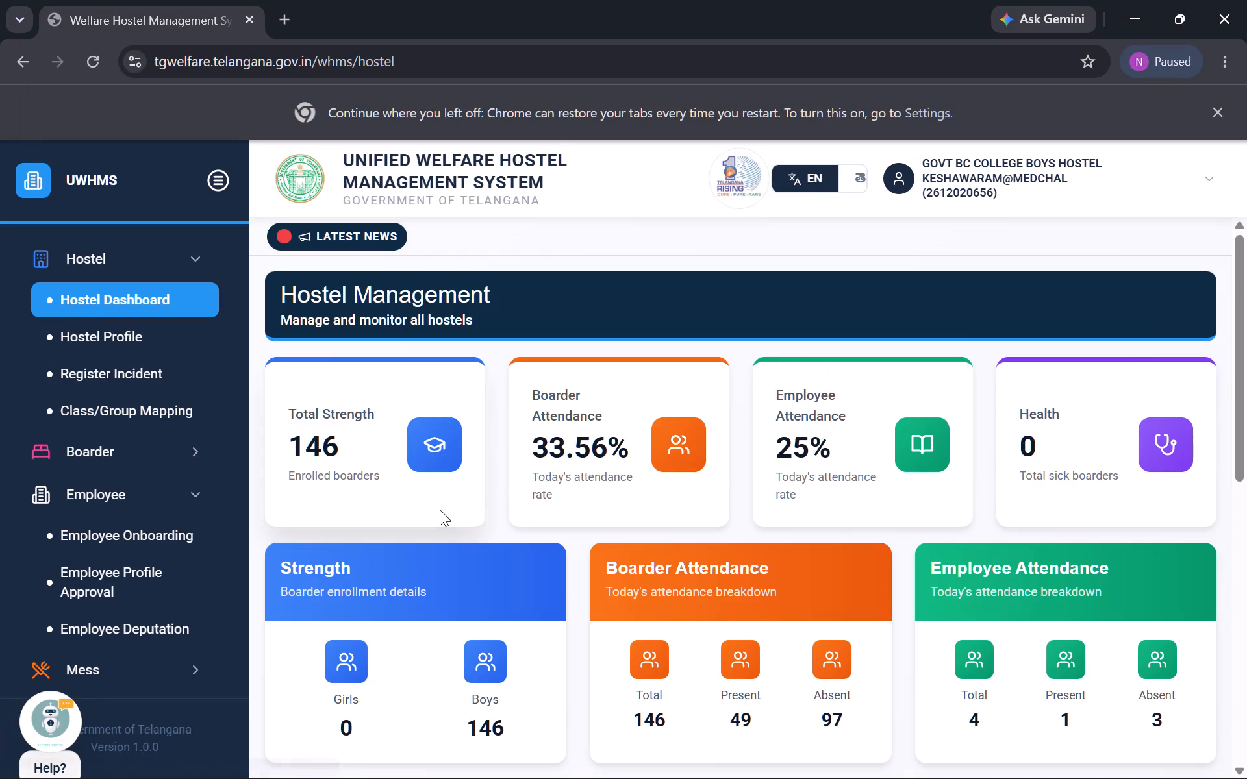
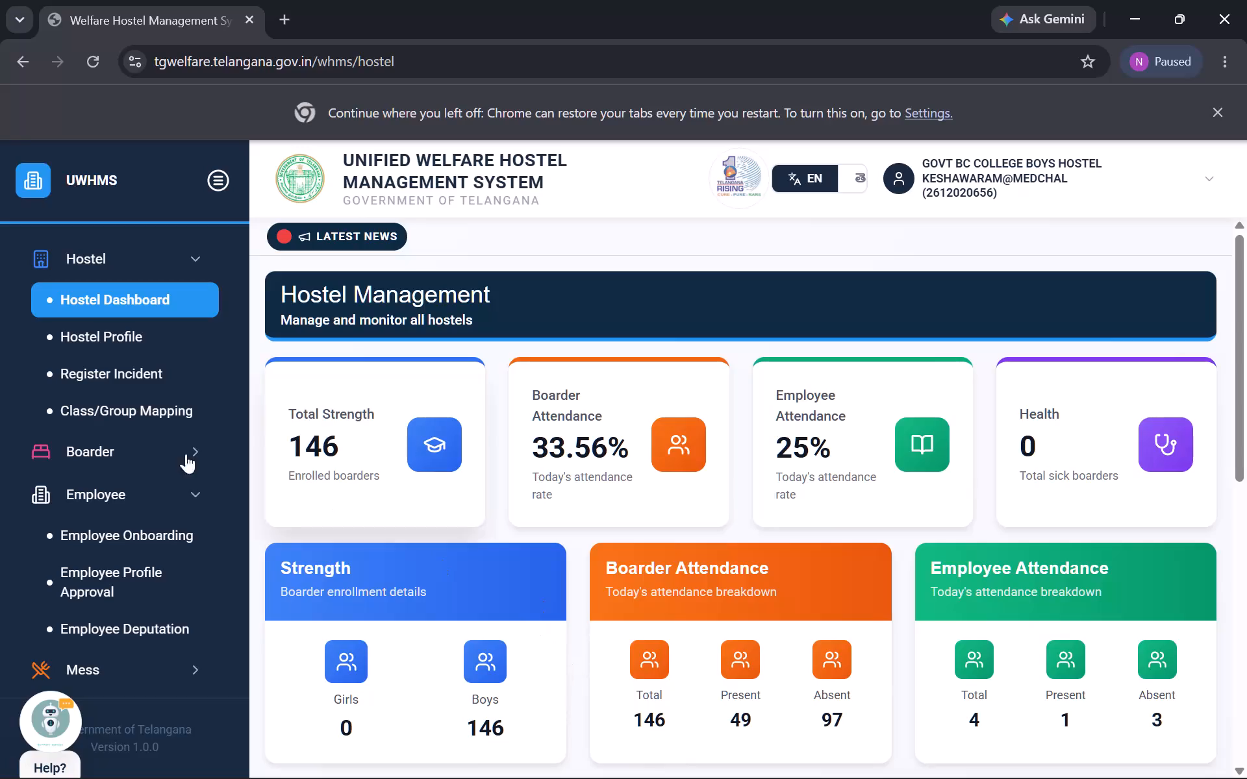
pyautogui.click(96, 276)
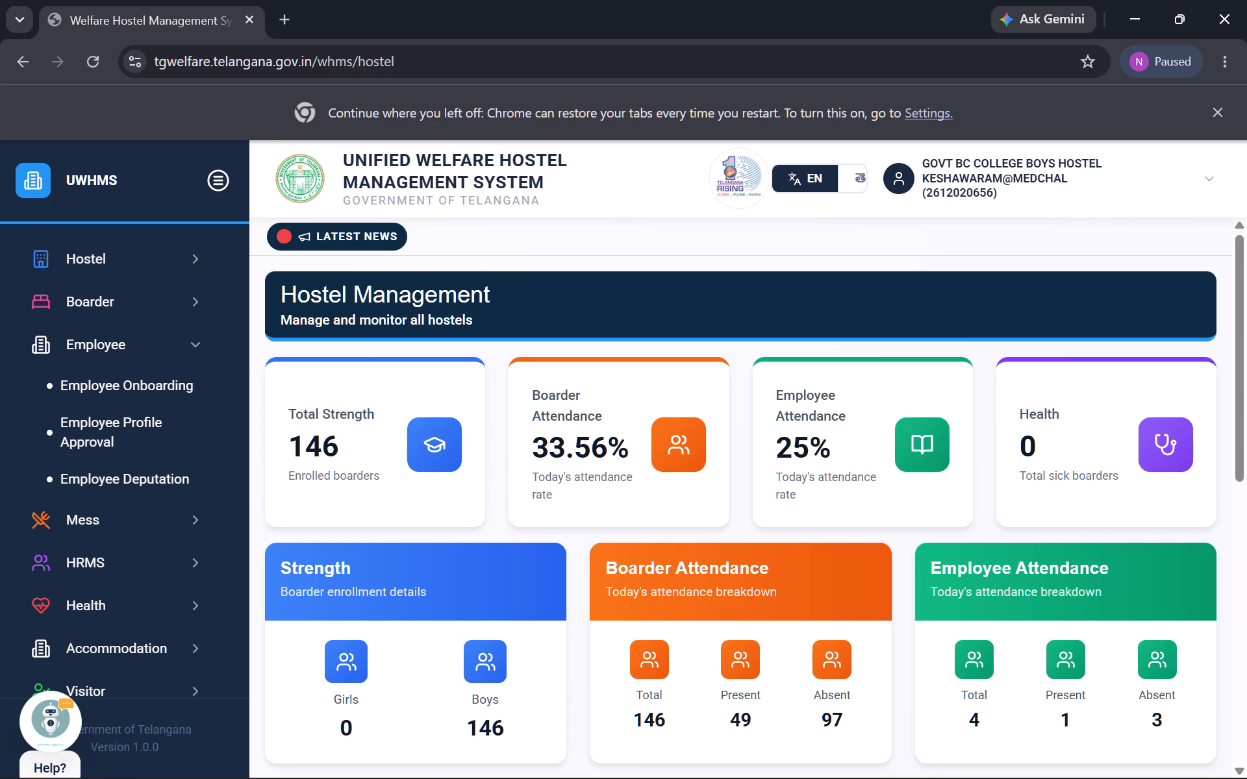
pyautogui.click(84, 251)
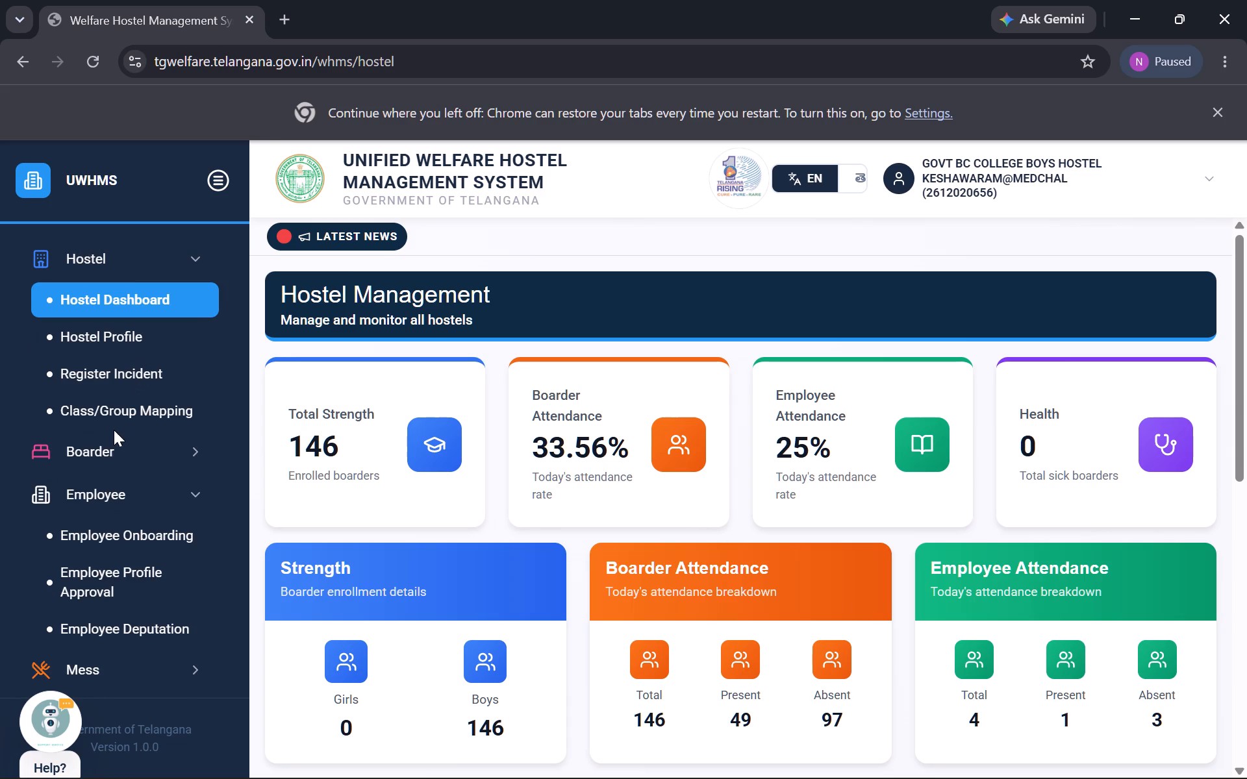
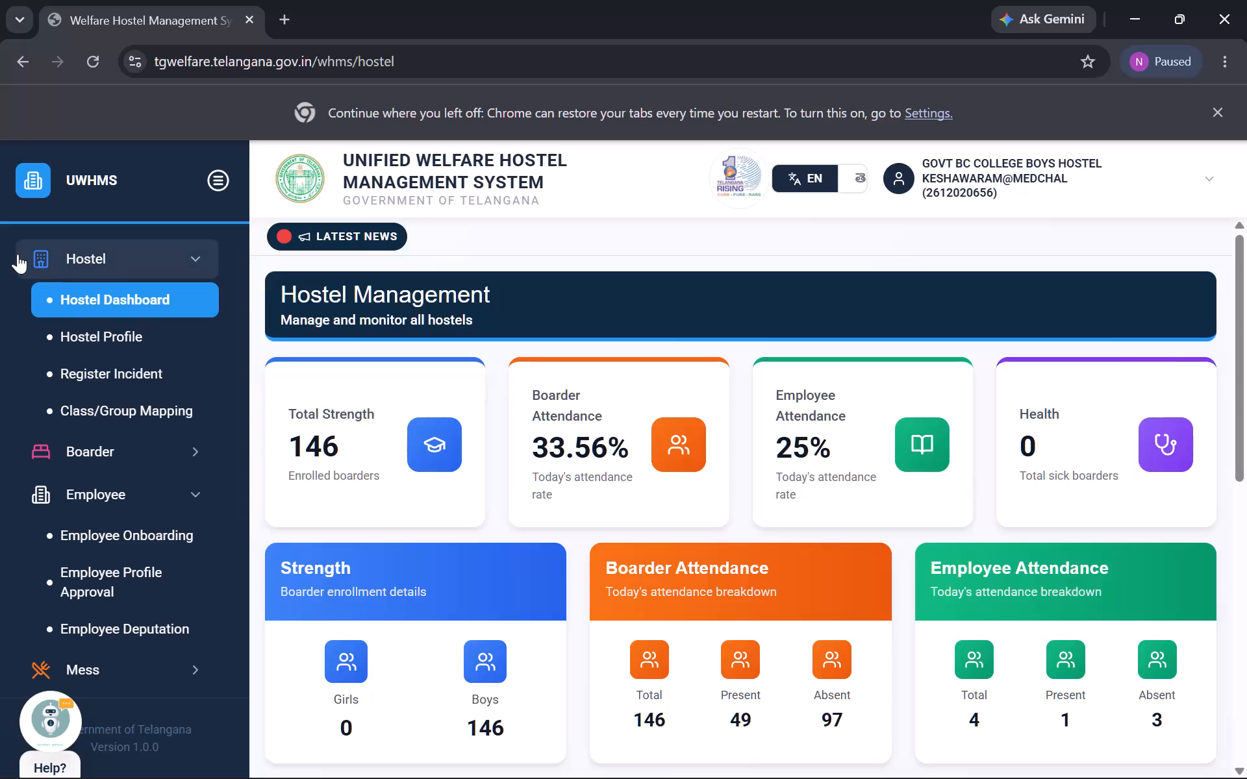
# Open the Map Group to Boarders form from the hostel's Class/Group Mapping page for 2026-27.
pyautogui.click(108, 255)
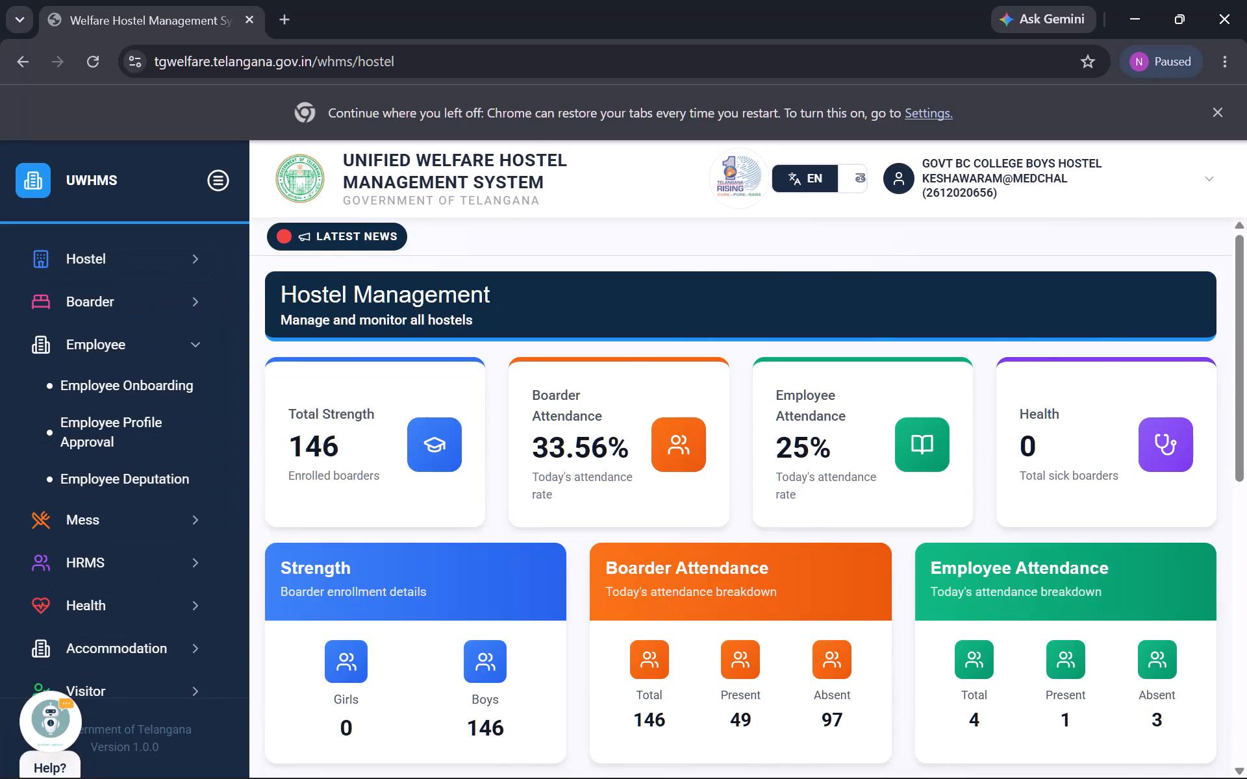
pyautogui.click(91, 252)
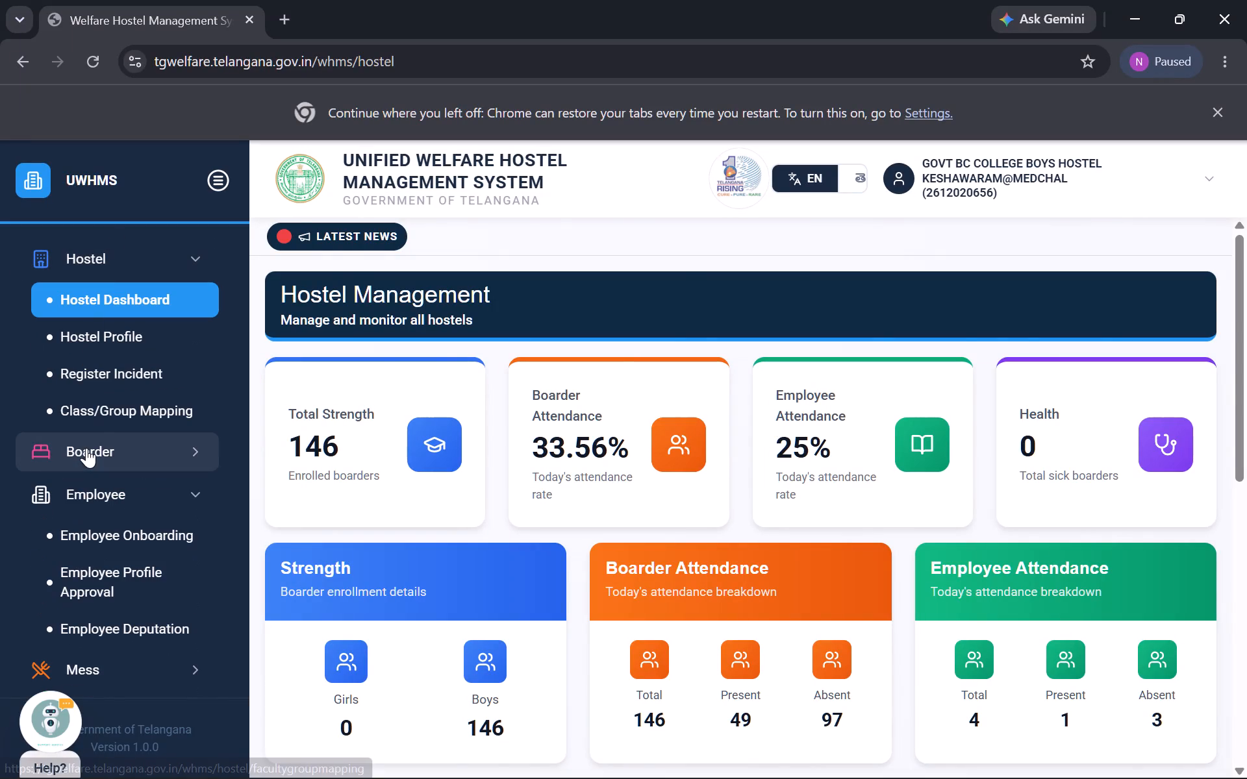
pyautogui.click(98, 410)
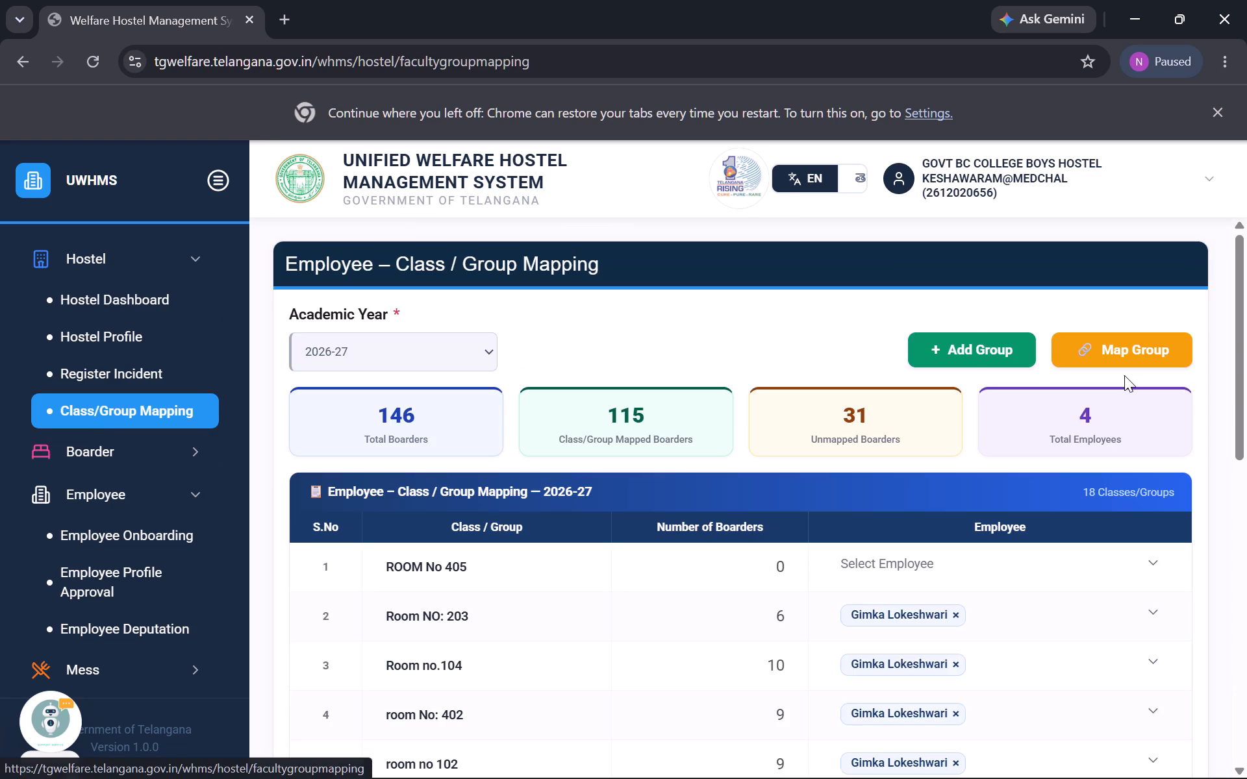
pyautogui.click(1106, 348)
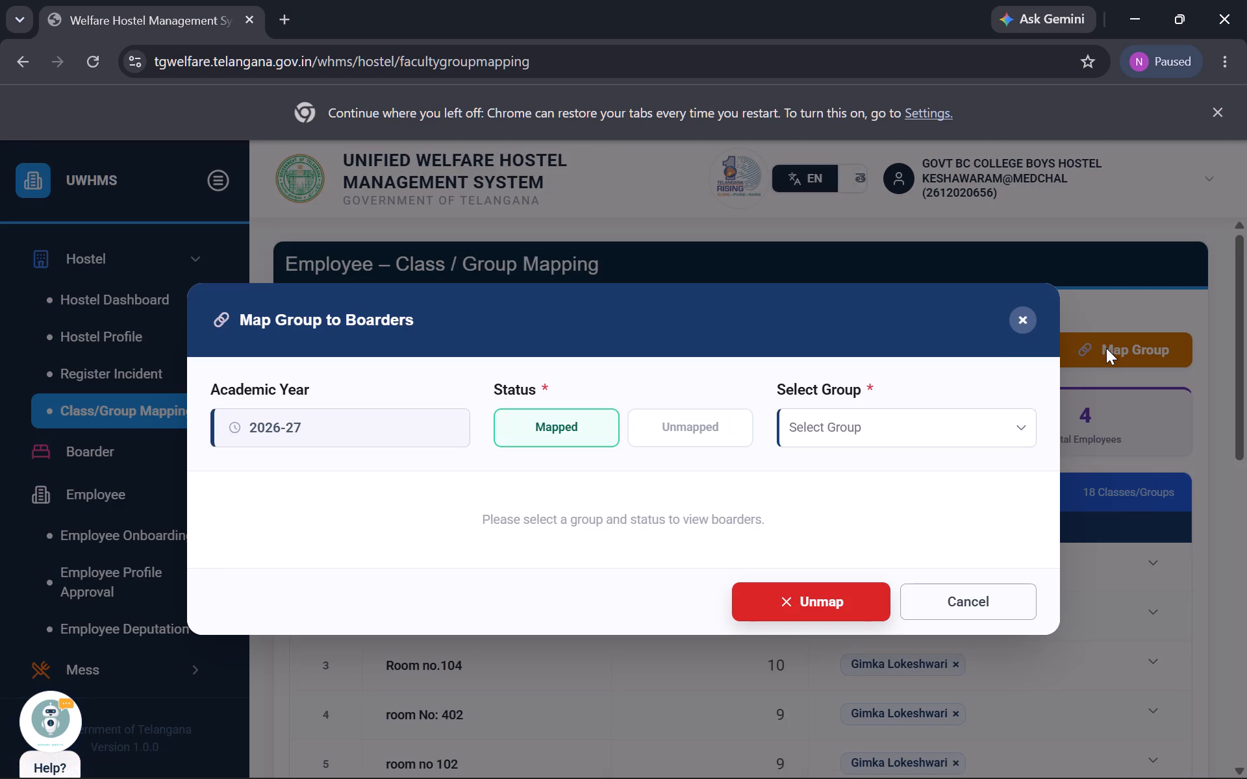
# Review the list of boarders already mapped to the group room no 204.
pyautogui.click(835, 429)
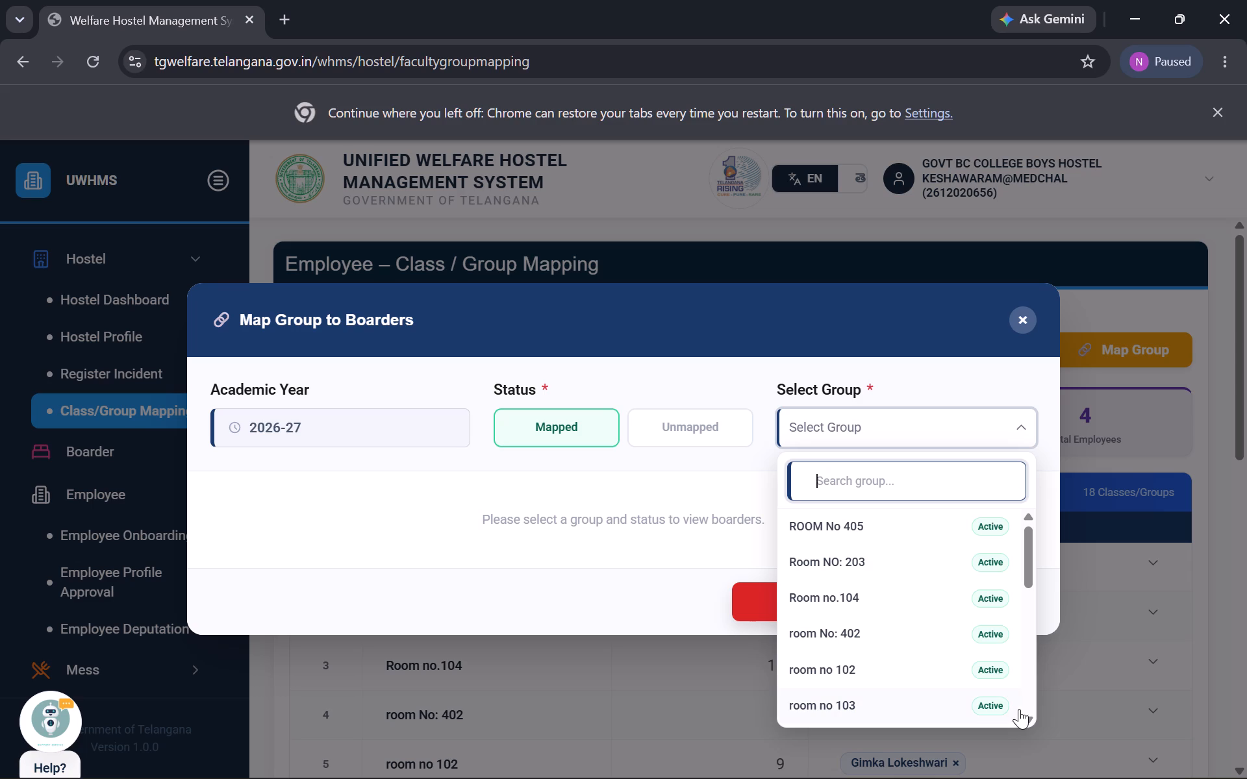
pyautogui.moveTo(1019, 709); pyautogui.dragTo(679, 402)
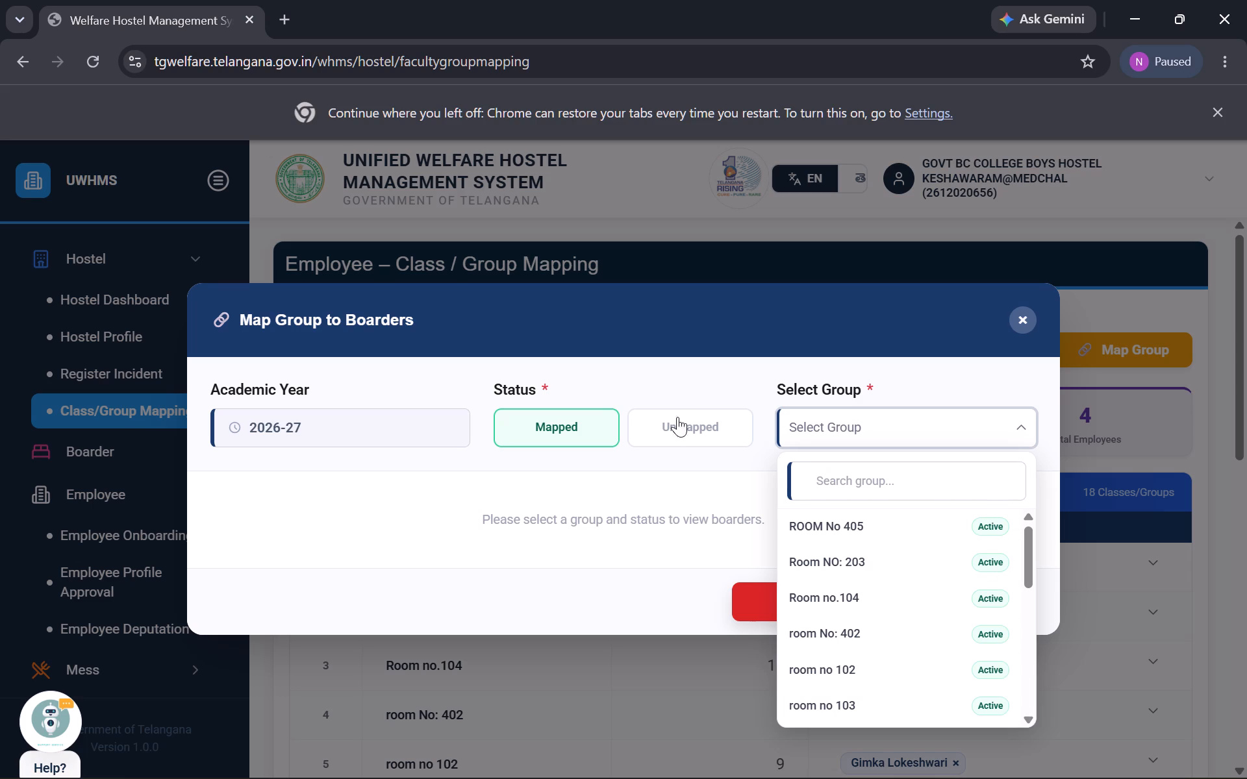
pyautogui.click(1028, 718)
pyautogui.click(1028, 718)
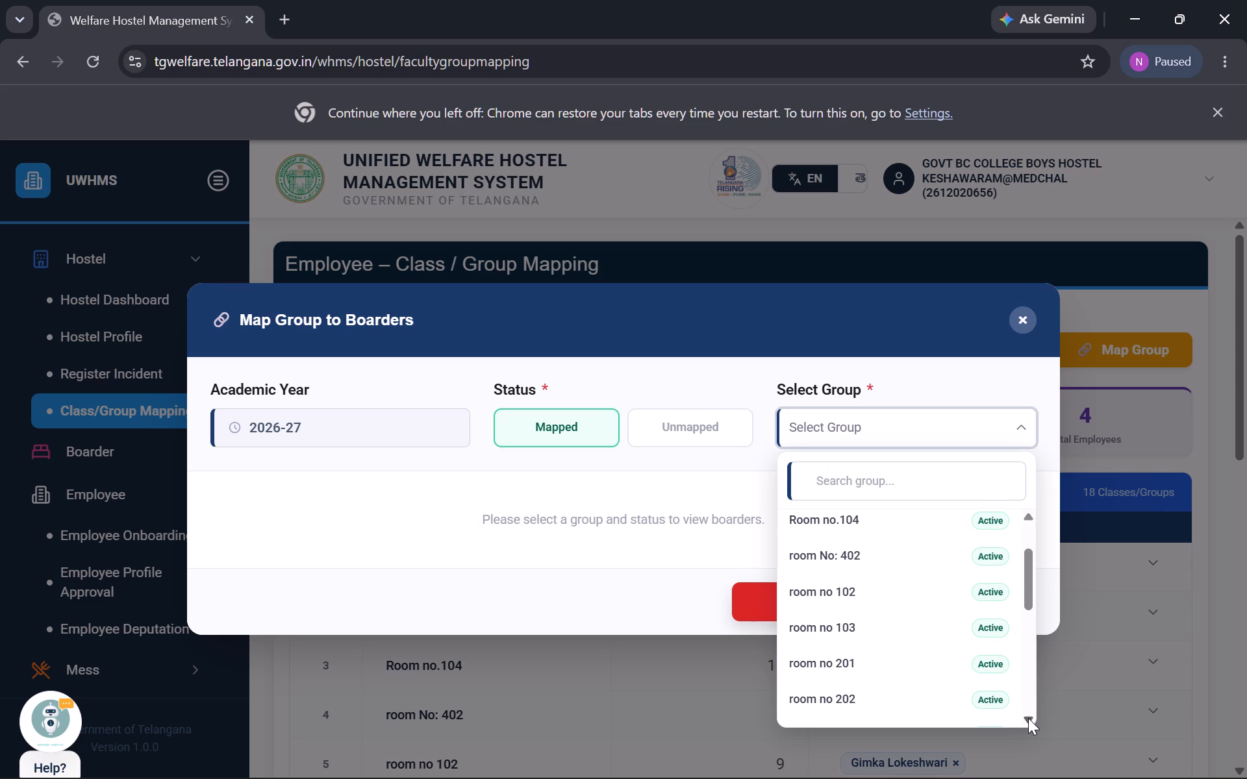
pyautogui.click(1028, 718)
pyautogui.click(811, 700)
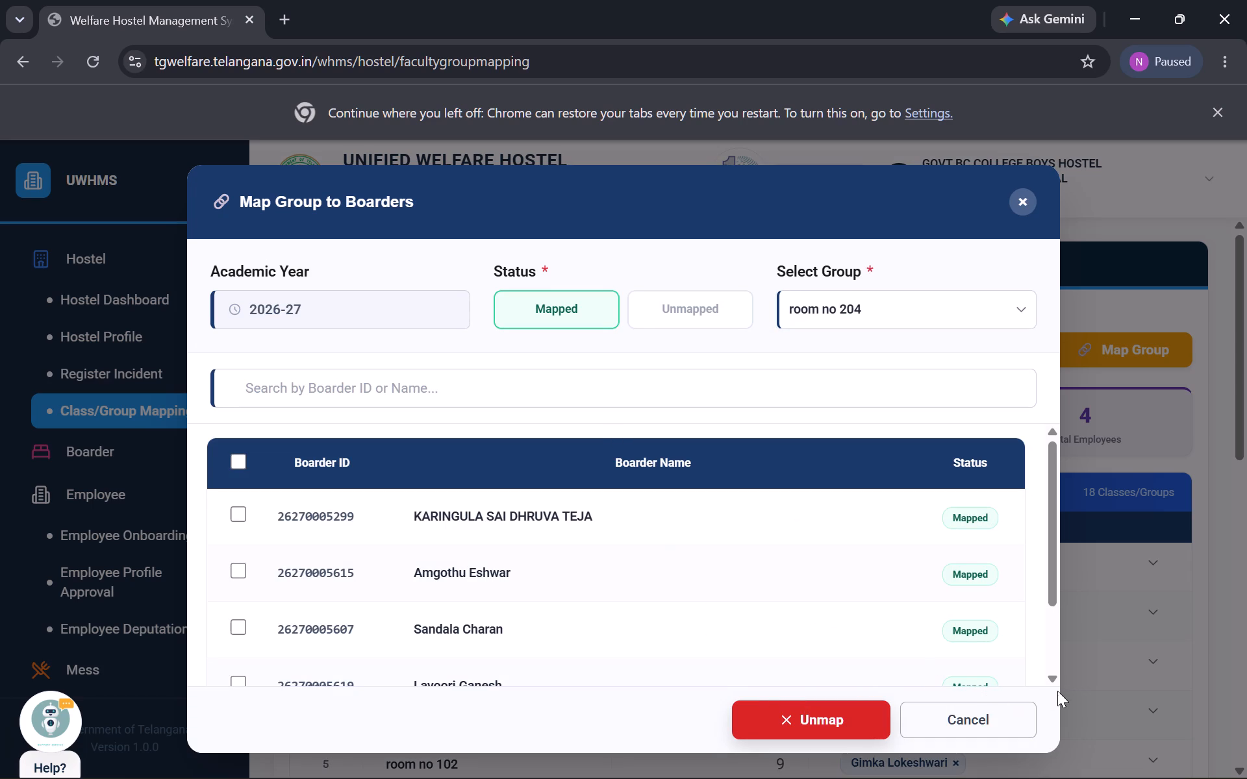
pyautogui.click(1056, 674)
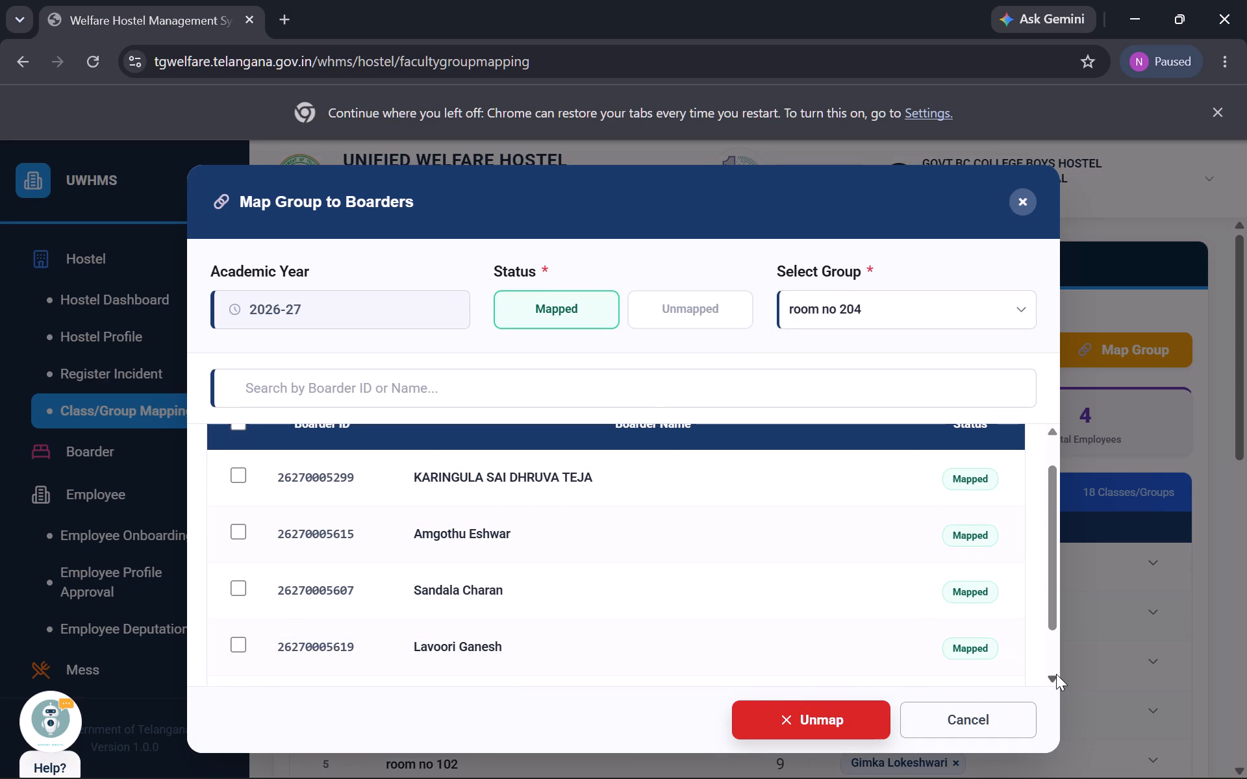
pyautogui.click(1056, 674)
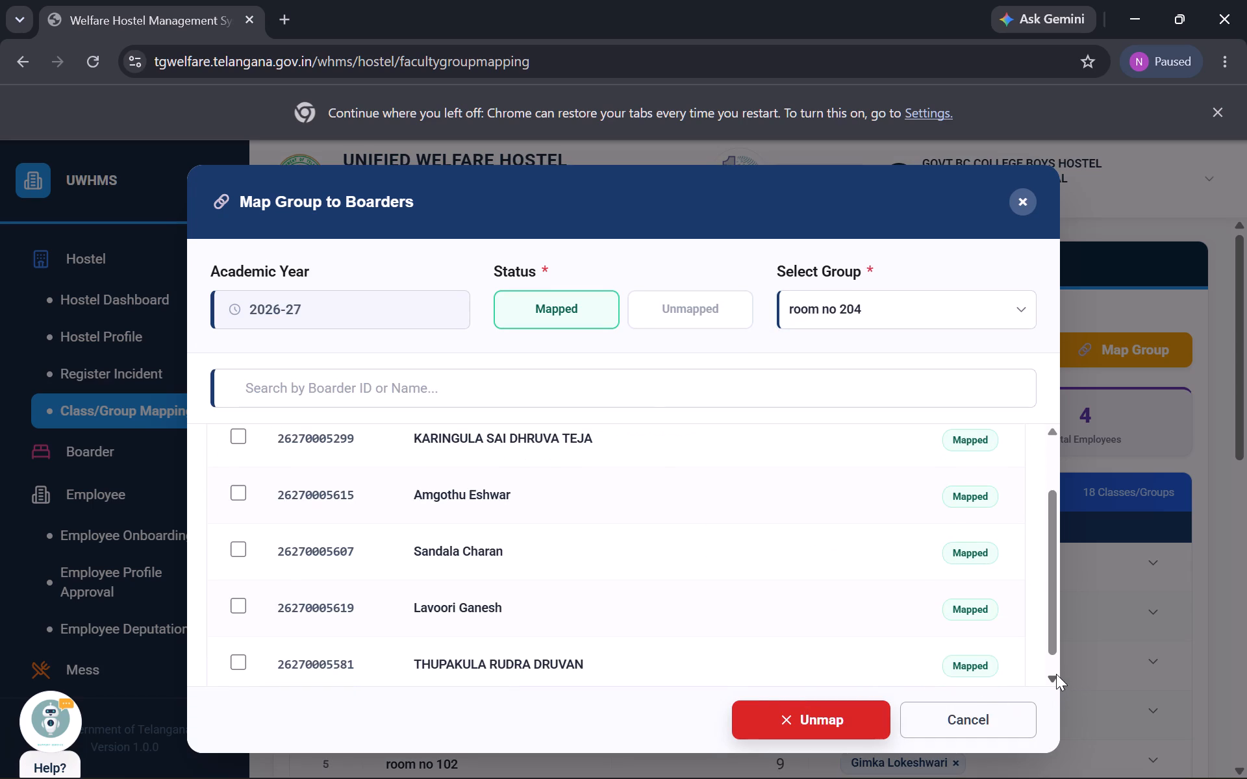
pyautogui.click(1051, 674)
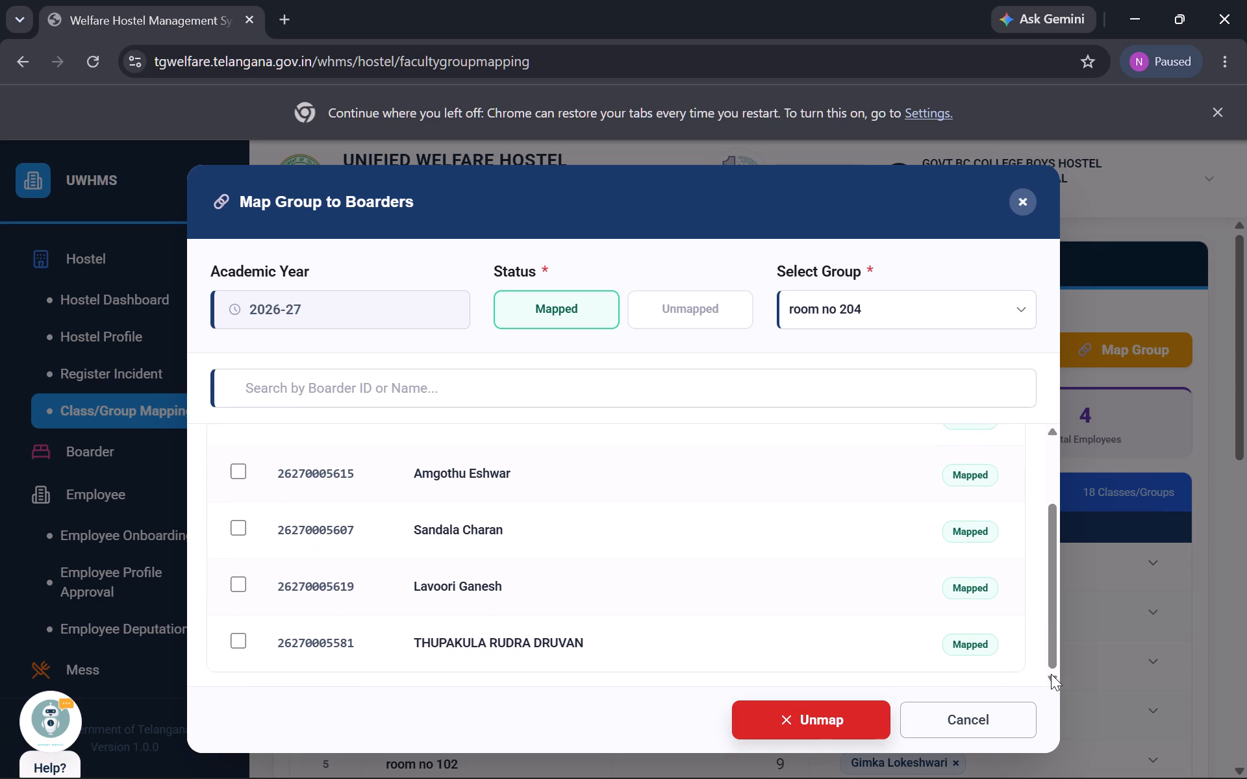
pyautogui.click(1051, 674)
# Select the group room no 205, check its mapped boarders, and list the unmapped boarders.
pyautogui.click(900, 306)
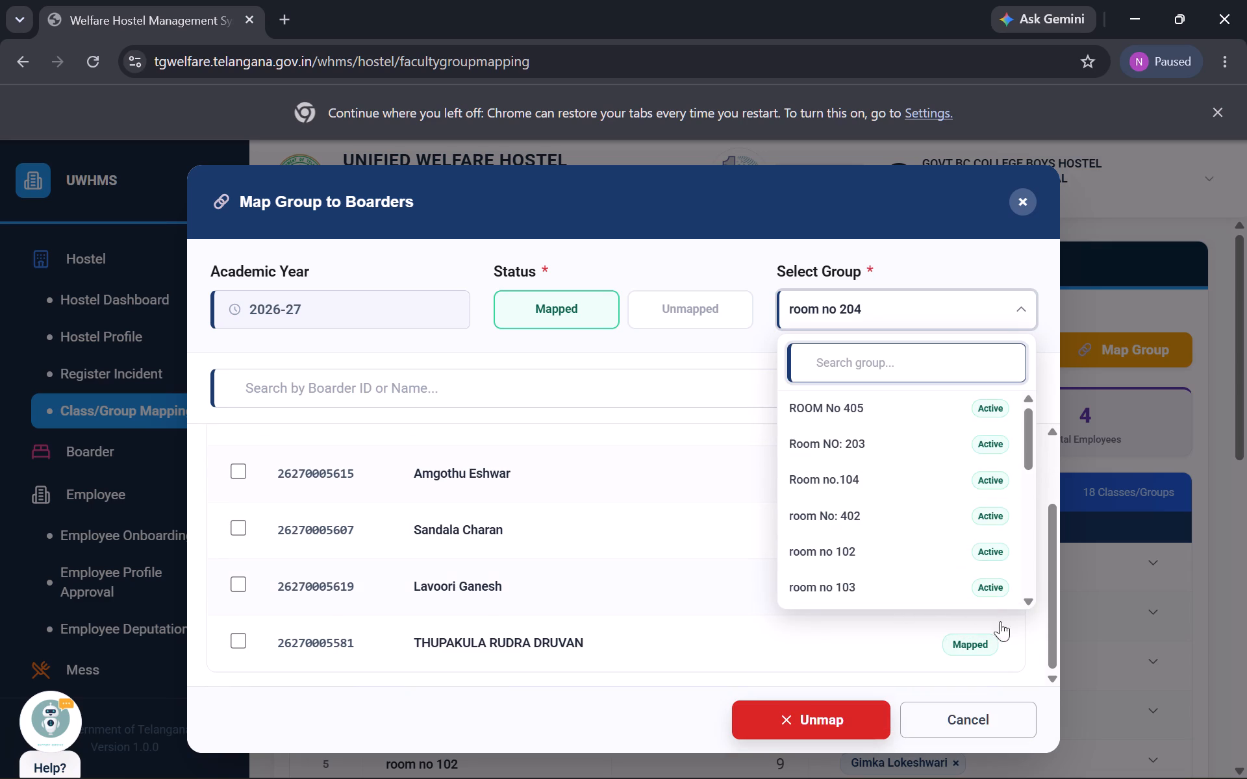
pyautogui.click(1026, 594)
pyautogui.click(1026, 594)
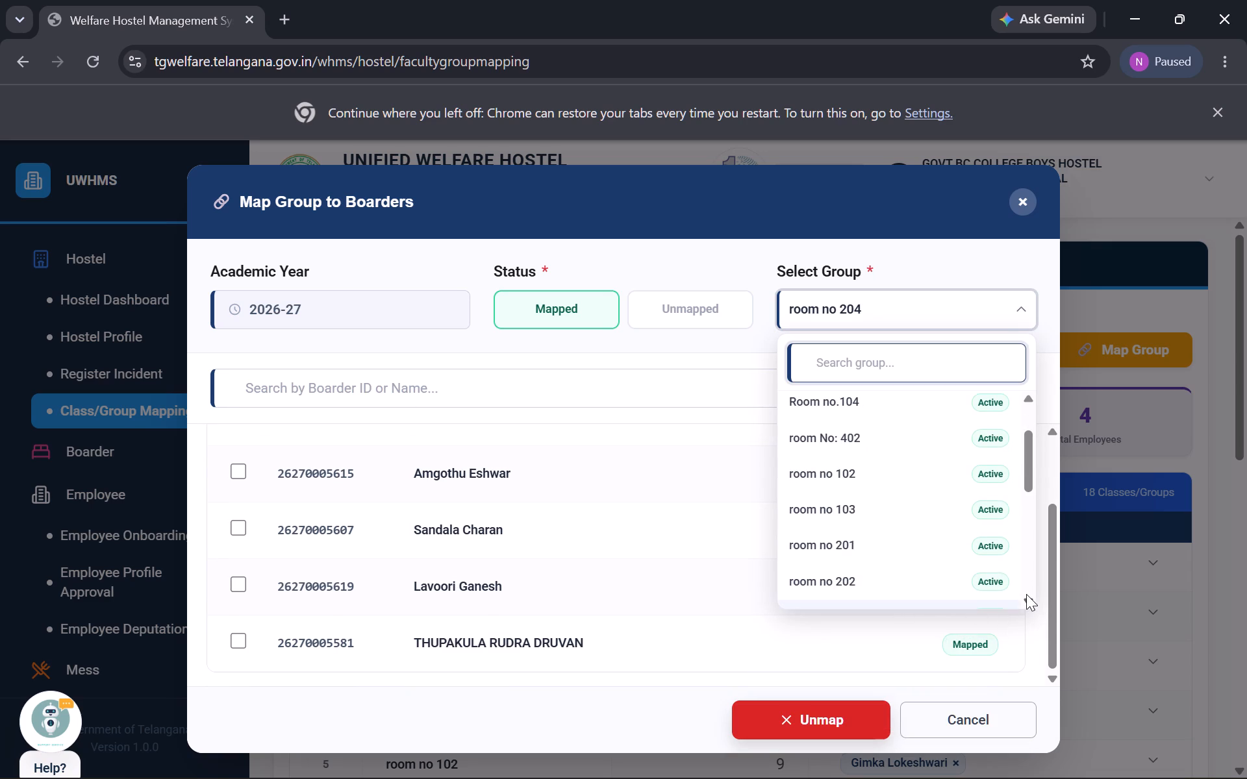
pyautogui.click(1026, 594)
pyautogui.click(1026, 594)
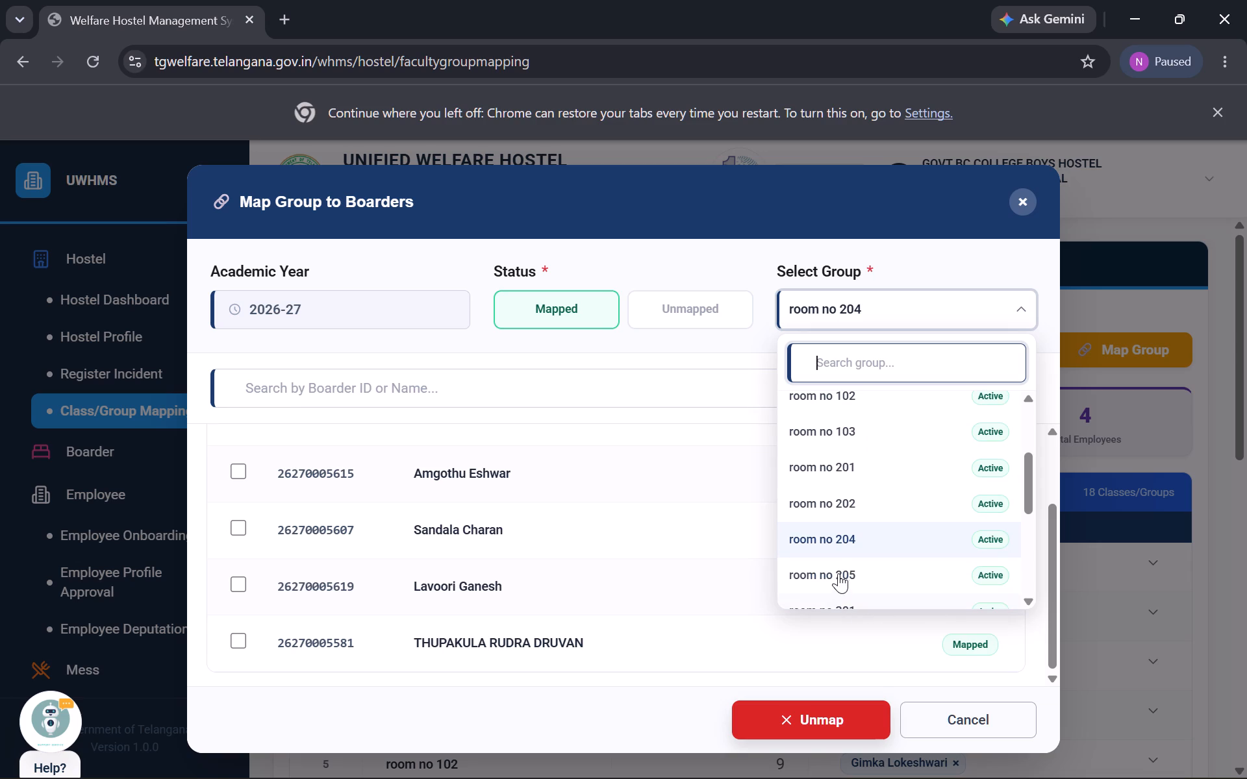
pyautogui.click(840, 571)
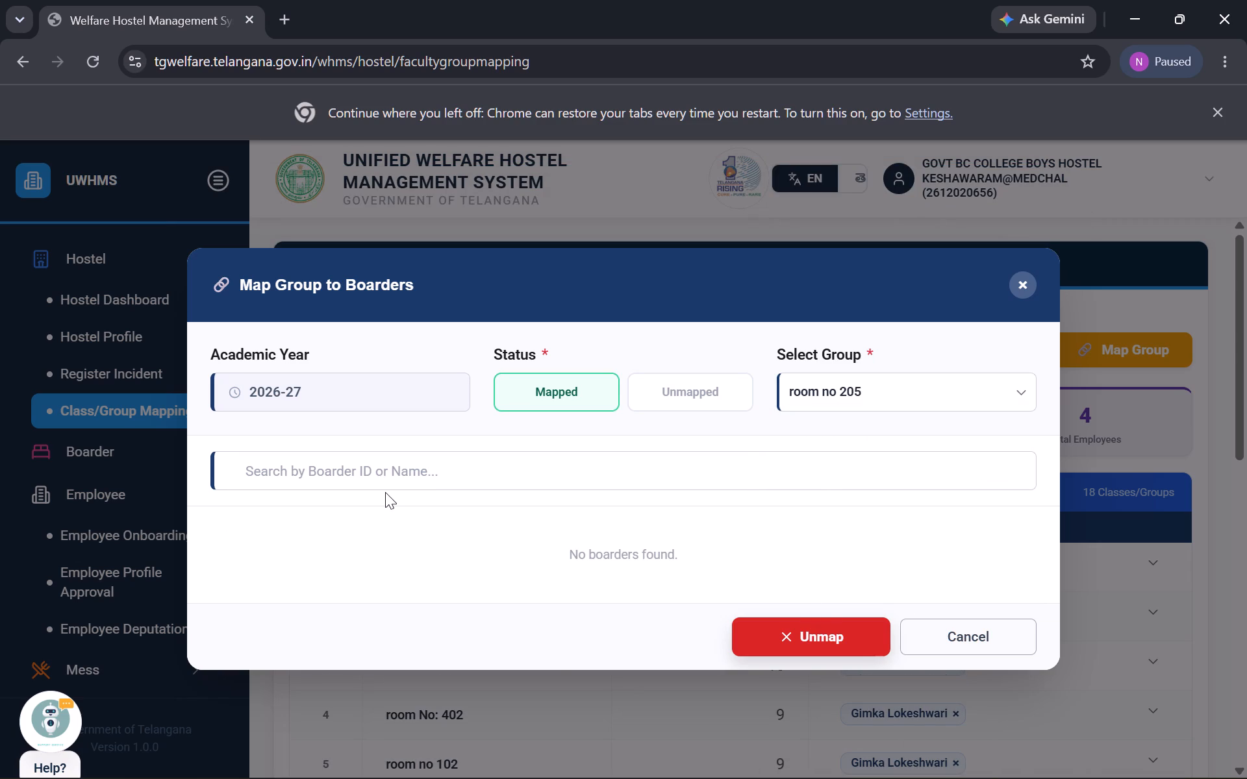
pyautogui.click(378, 470)
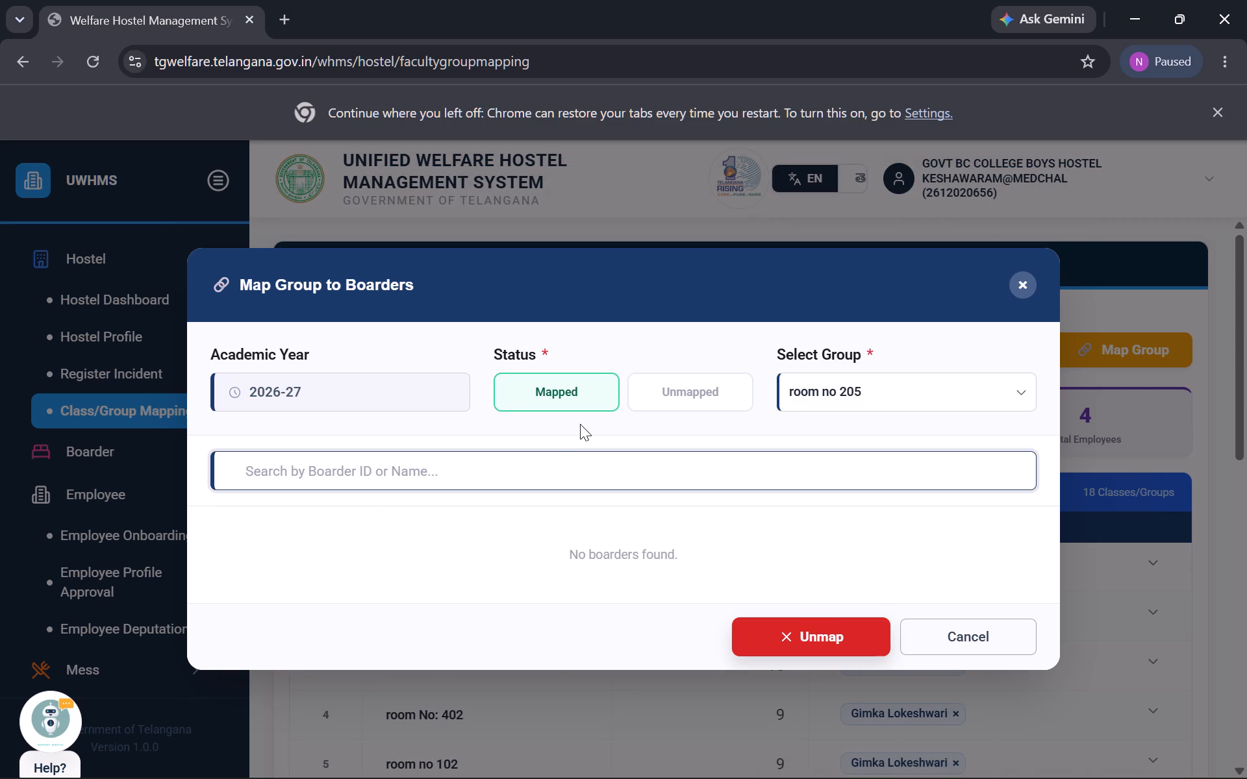
pyautogui.click(681, 386)
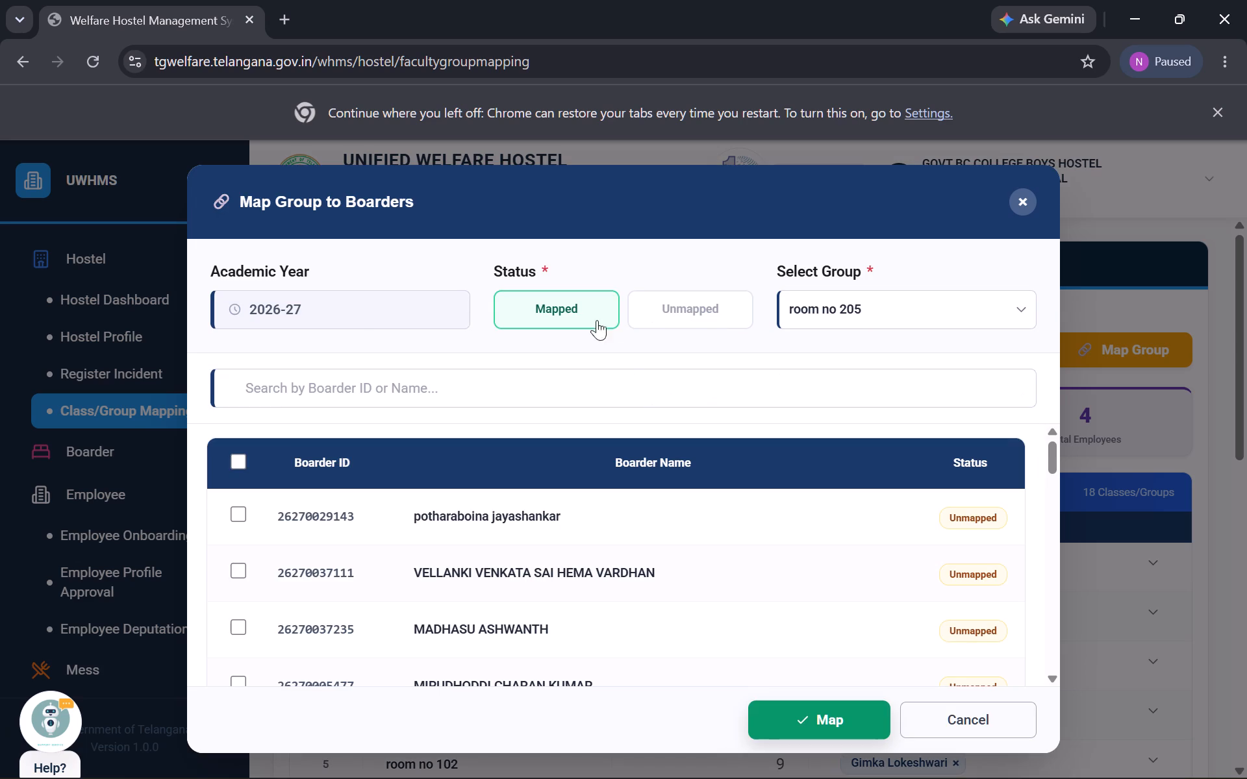
pyautogui.click(561, 308)
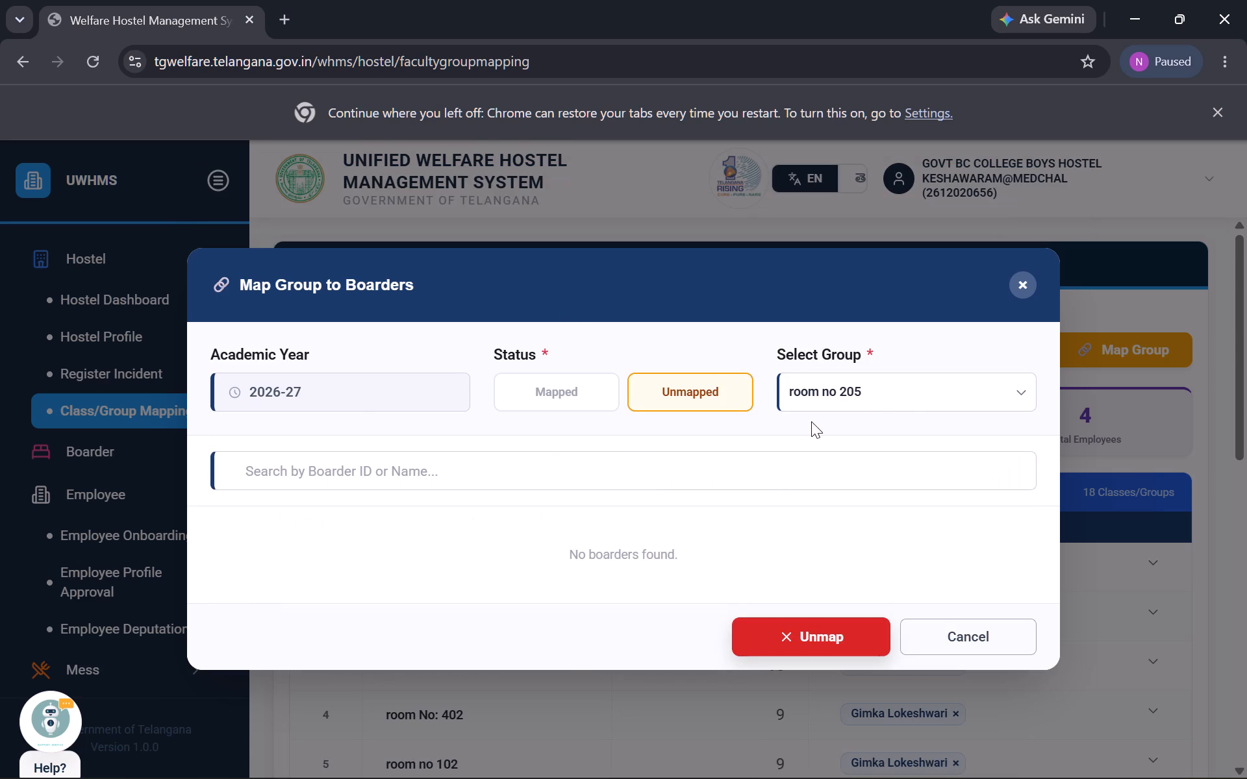
pyautogui.click(869, 388)
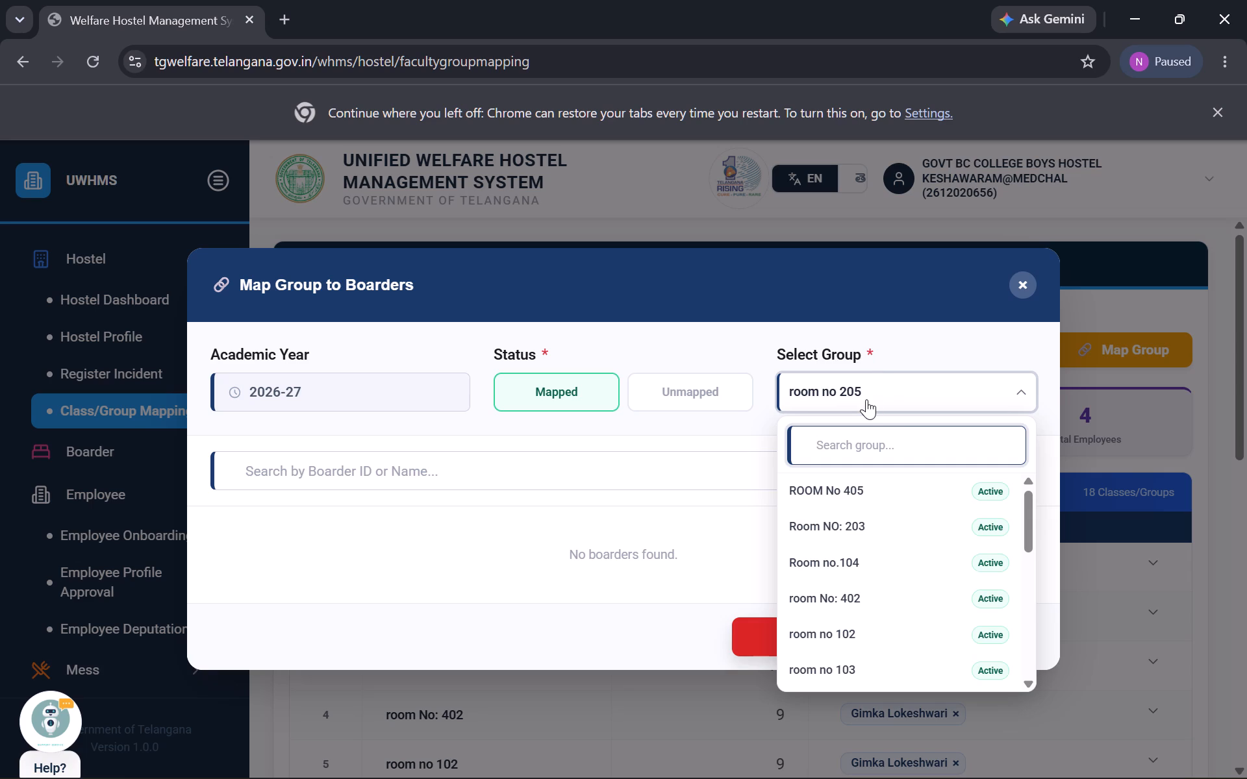
pyautogui.click(436, 475)
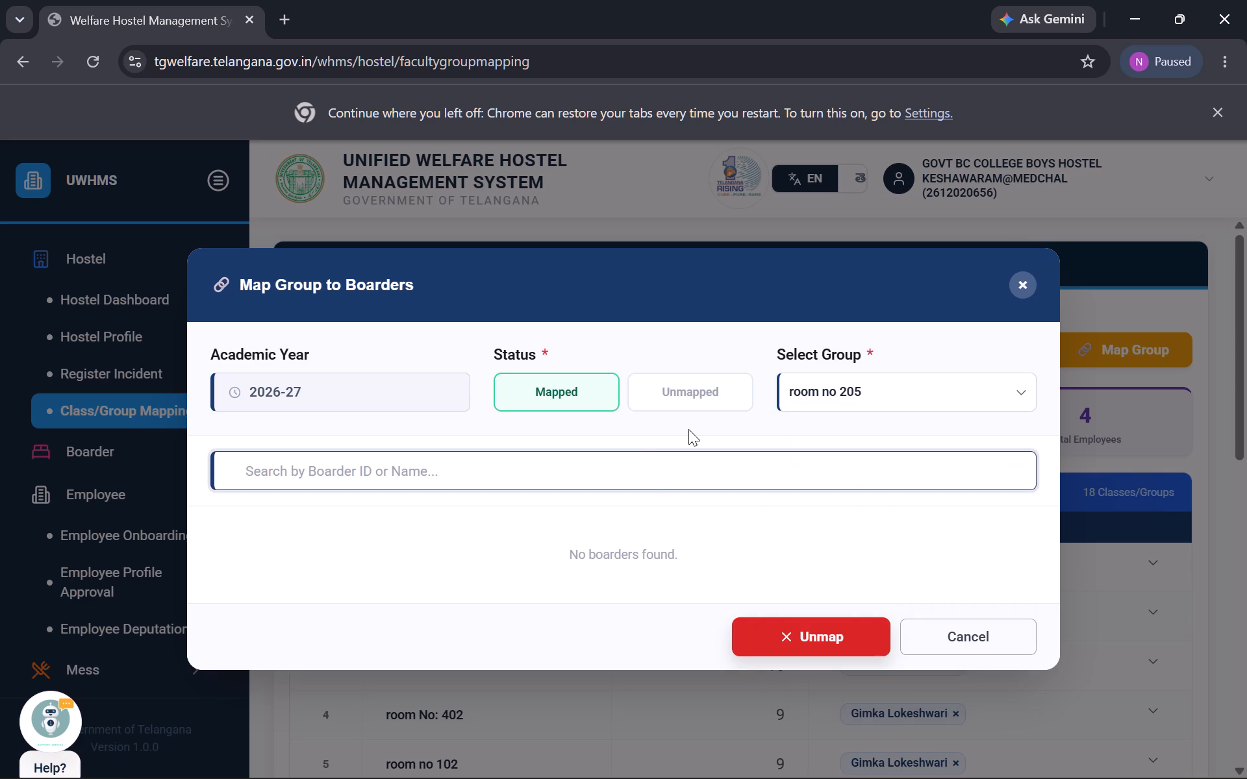
pyautogui.click(690, 386)
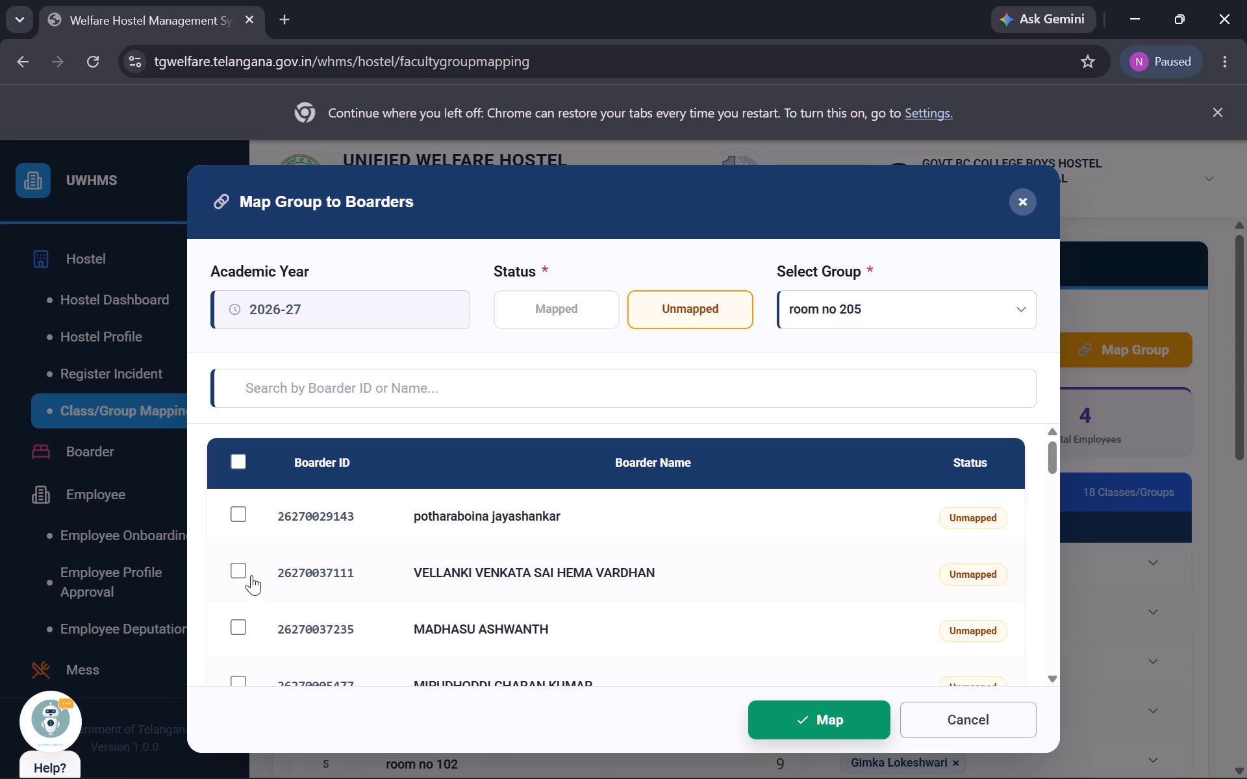
# Mark the second and twelfth boarders in the unmapped list for mapping to room no 205.
pyautogui.click(233, 571)
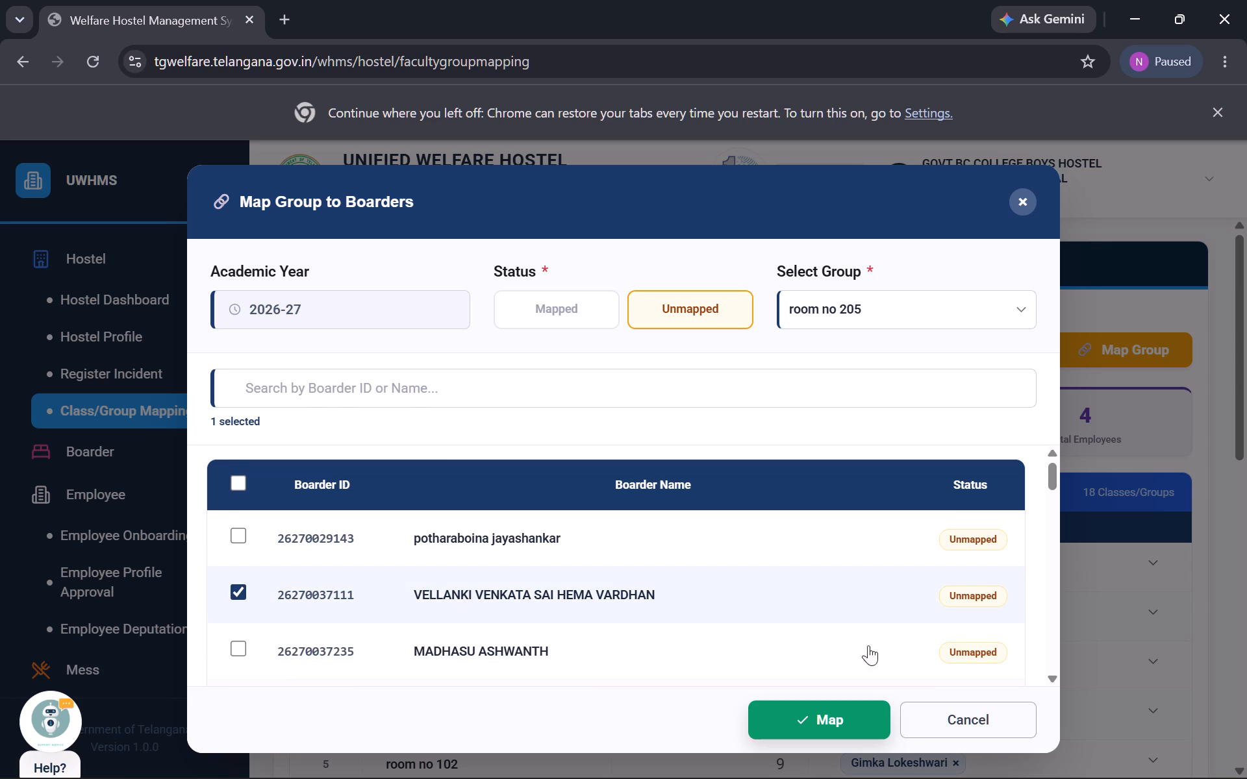
pyautogui.click(1053, 679)
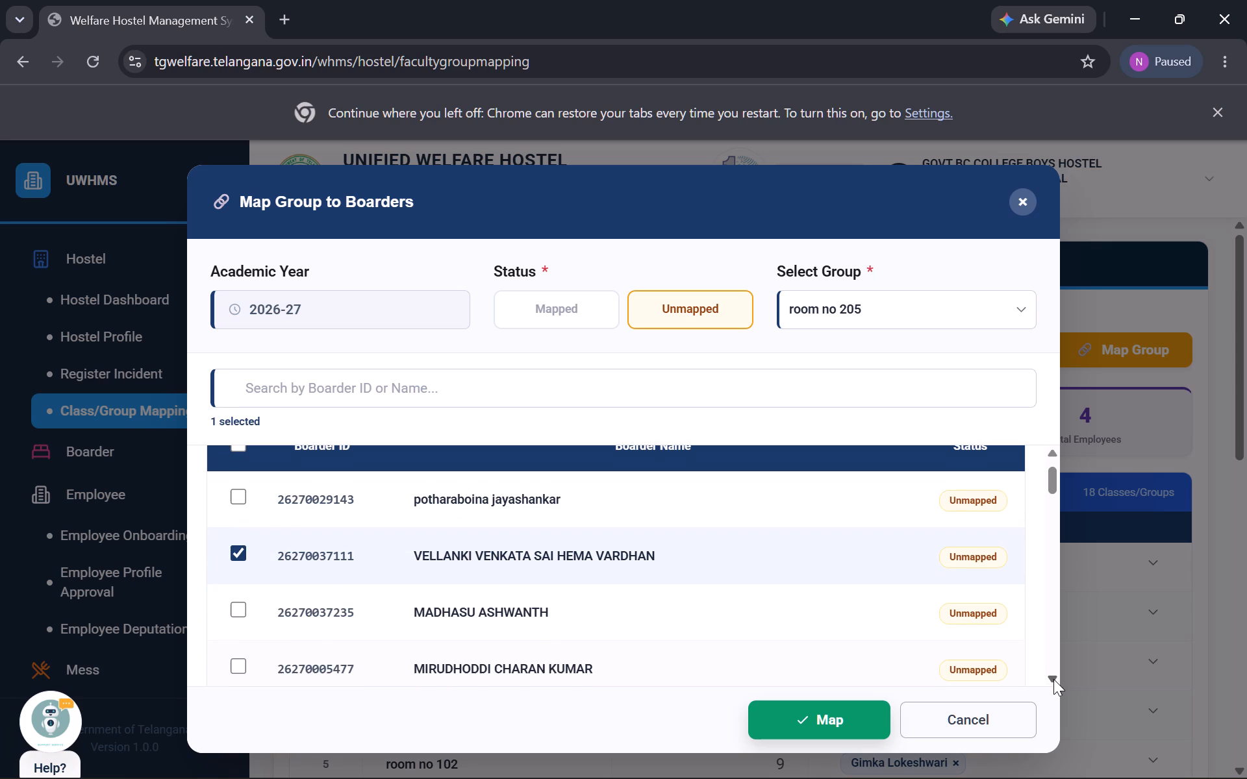
pyautogui.click(1053, 679)
pyautogui.click(1053, 679)
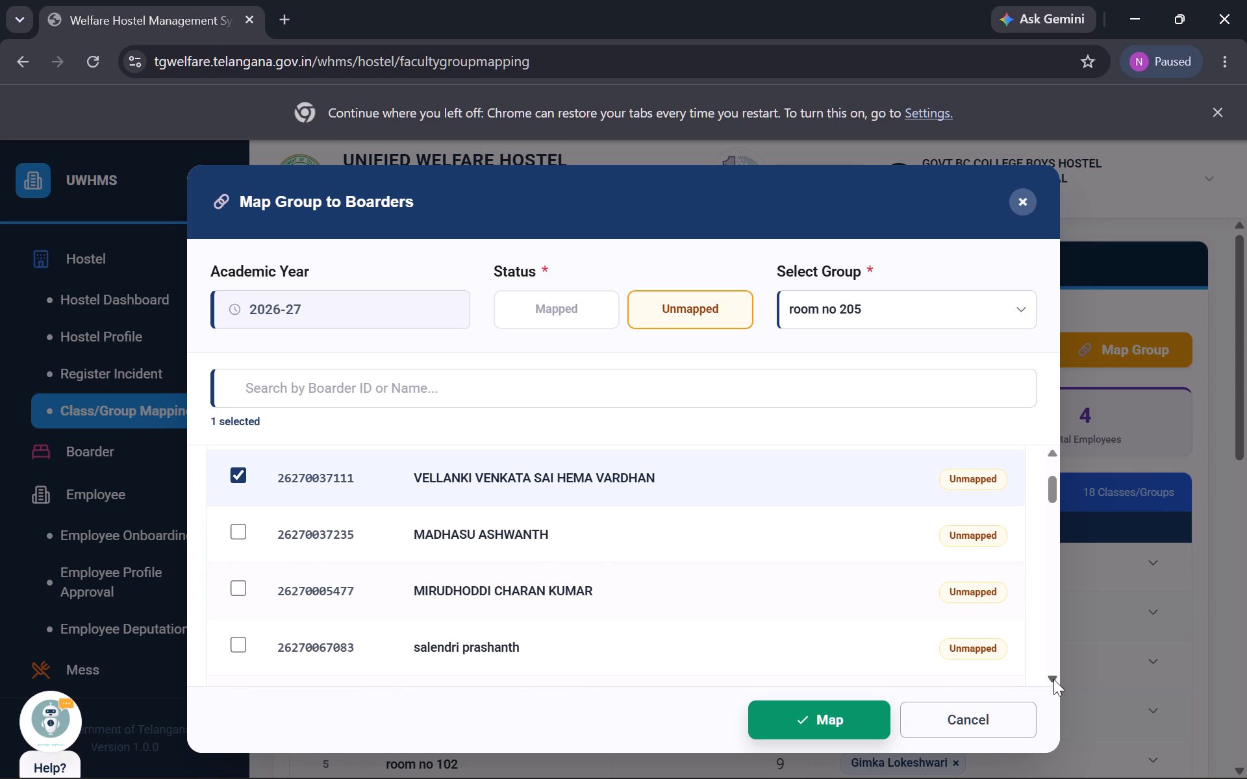
pyautogui.click(1053, 679)
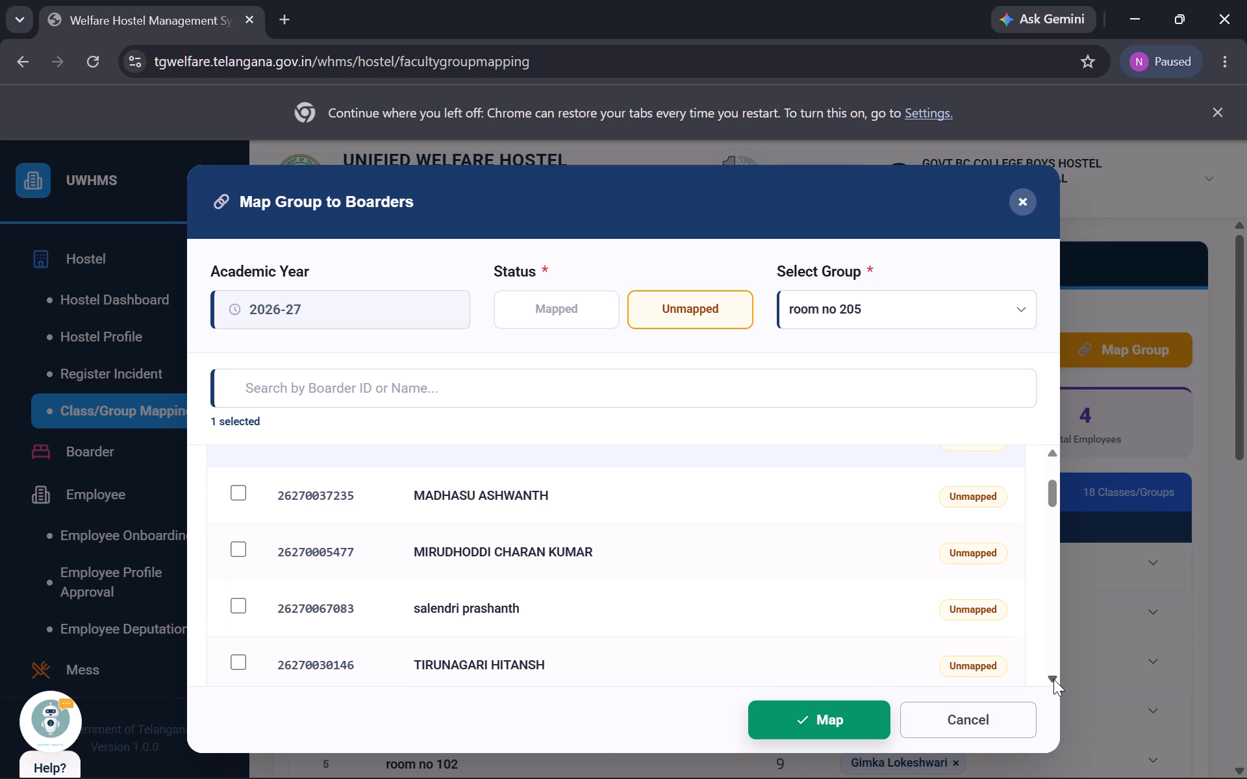
pyautogui.click(1053, 679)
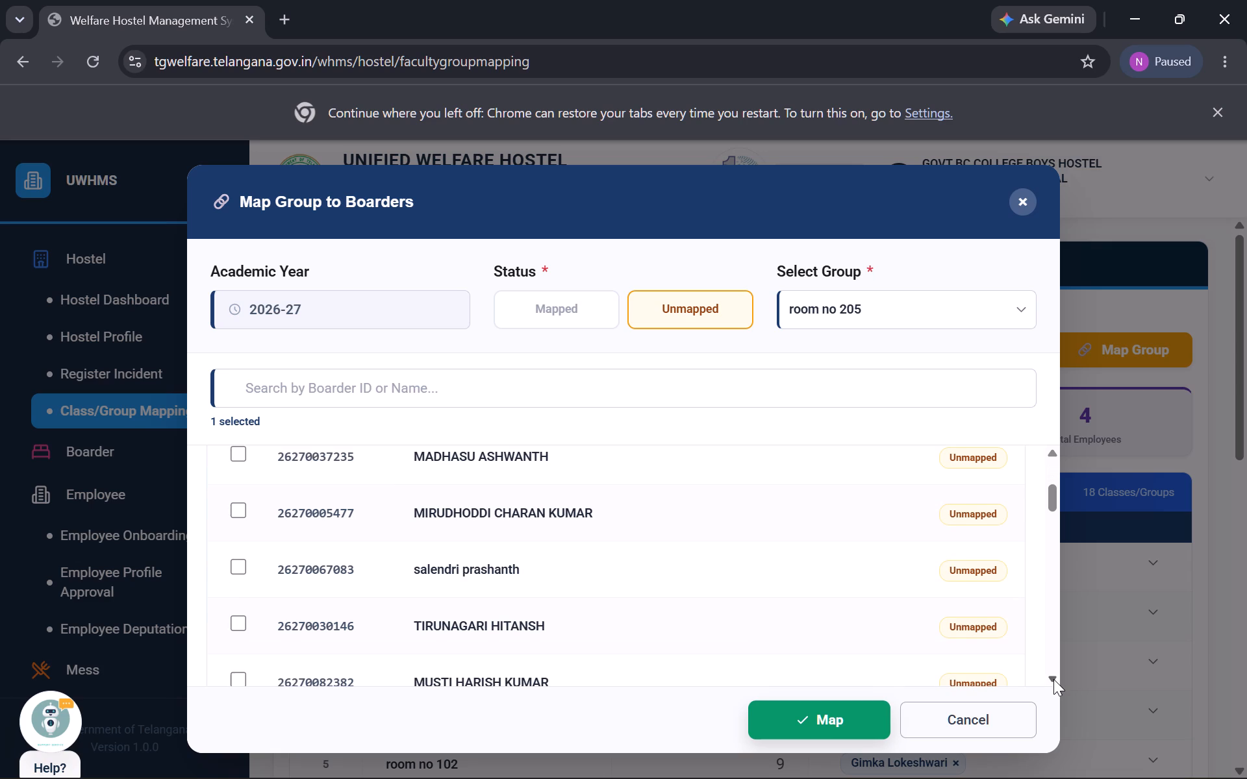
pyautogui.click(1053, 679)
pyautogui.click(1053, 679)
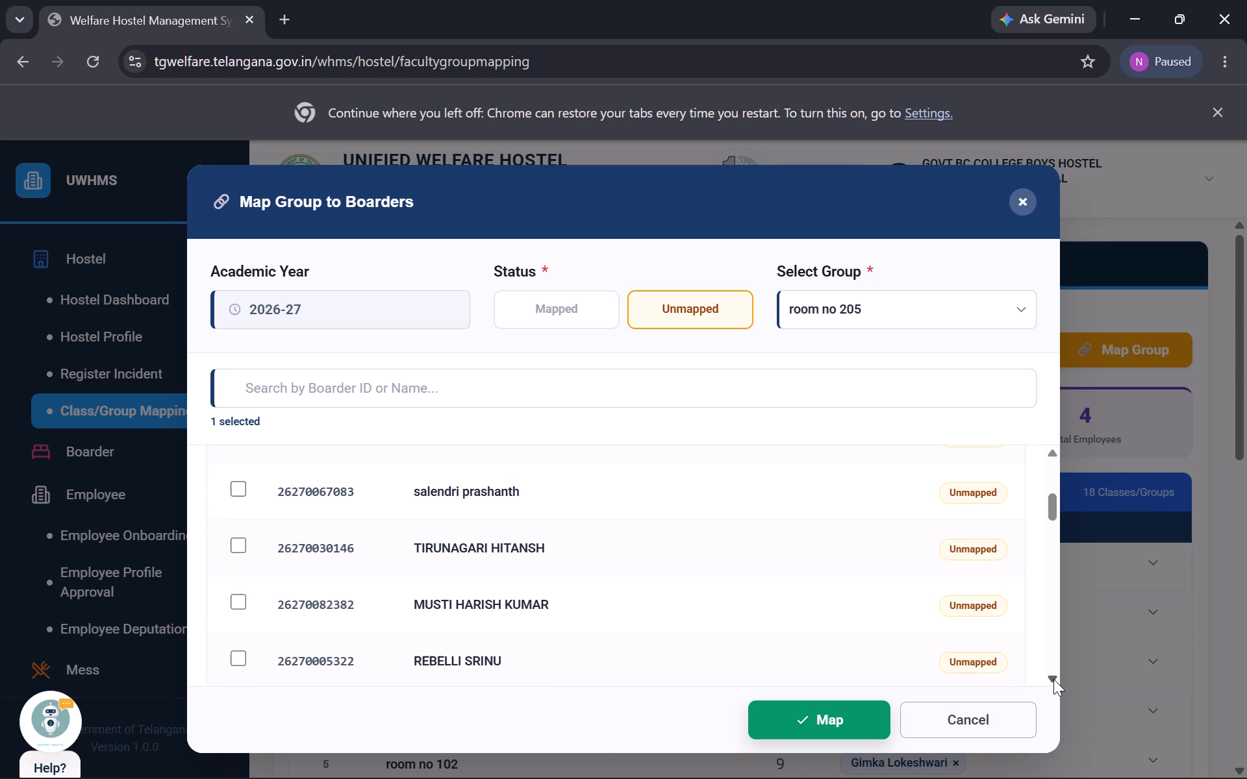
pyautogui.click(1053, 679)
pyautogui.click(1053, 679)
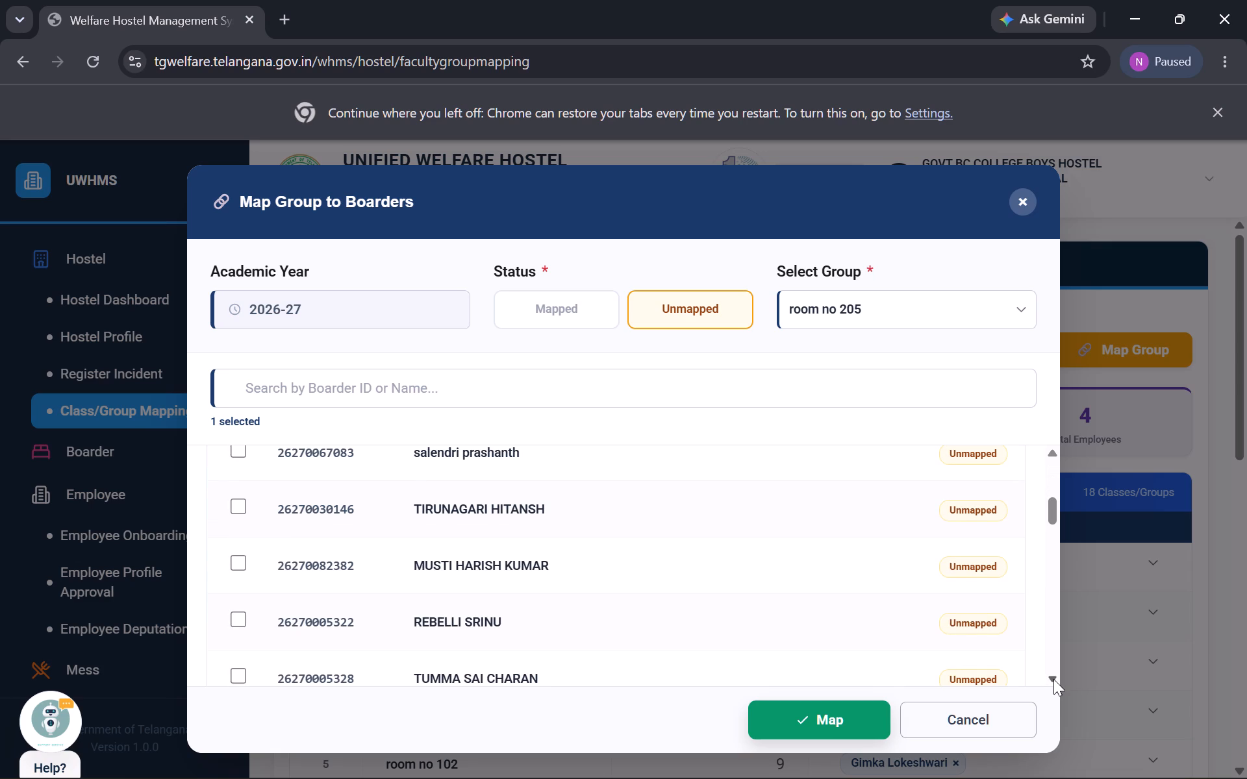
pyautogui.click(1053, 679)
pyautogui.click(1053, 679)
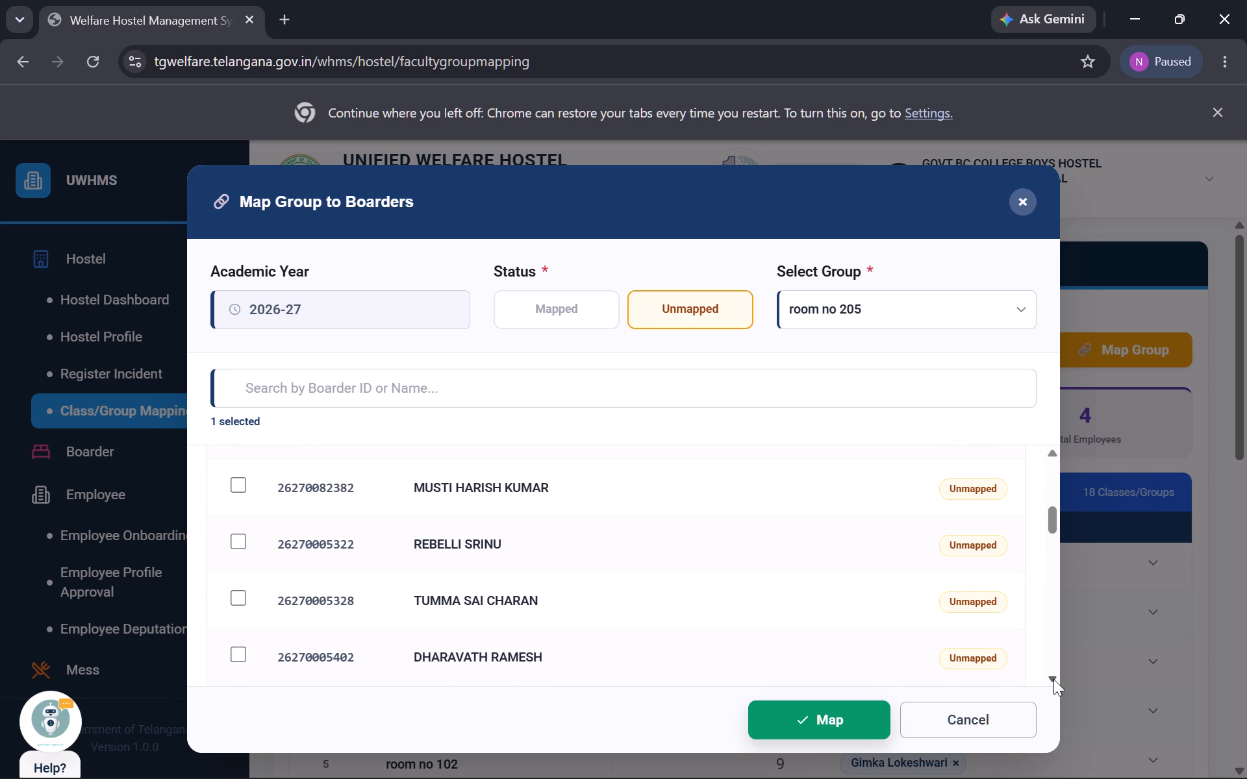
pyautogui.click(1053, 679)
pyautogui.click(1053, 679)
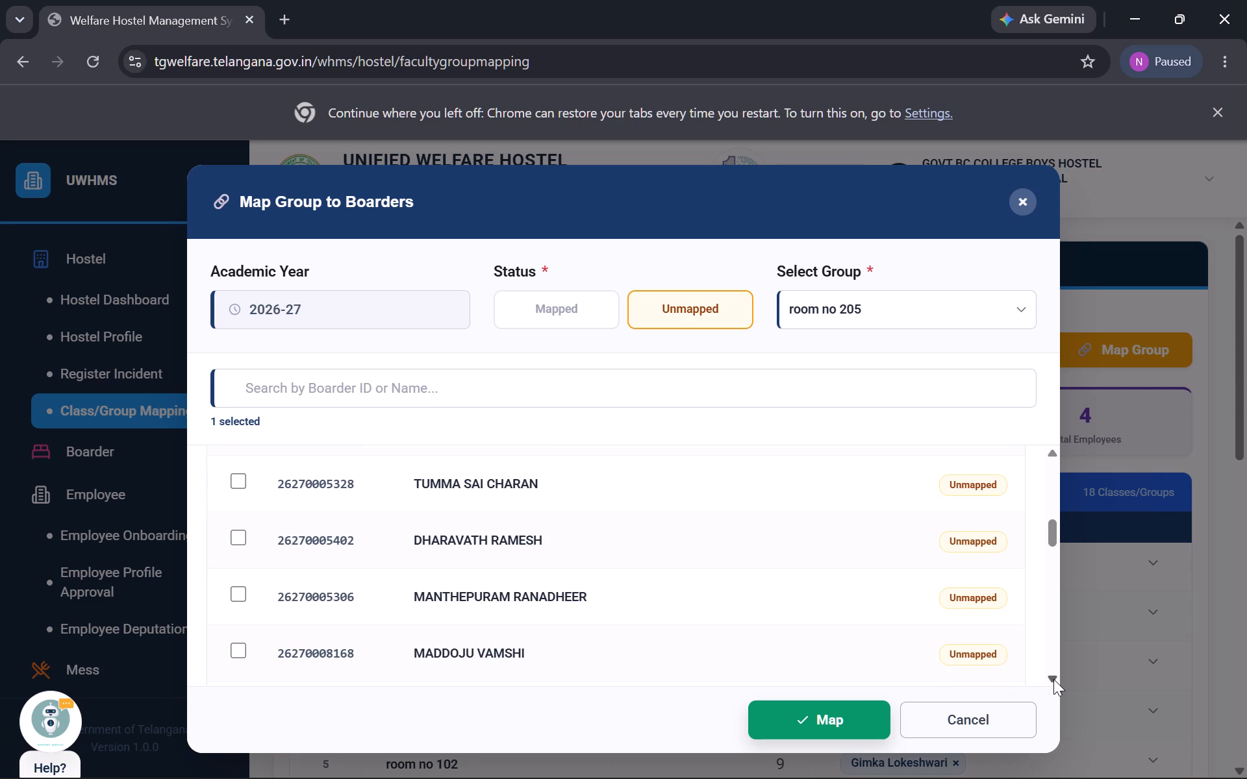
pyautogui.click(247, 652)
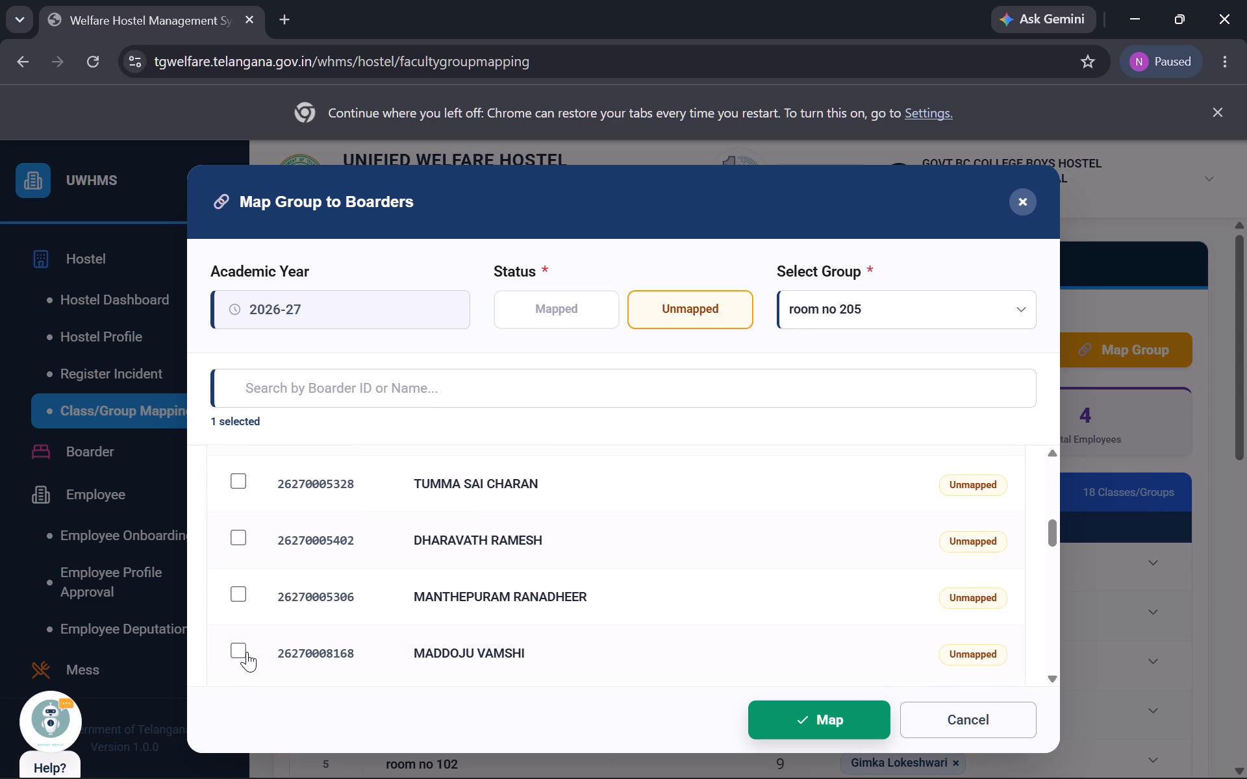
pyautogui.click(238, 653)
# Mark a third unmapped boarder for room no 205, six rows below the last marked one.
pyautogui.click(1057, 679)
pyautogui.click(1057, 679)
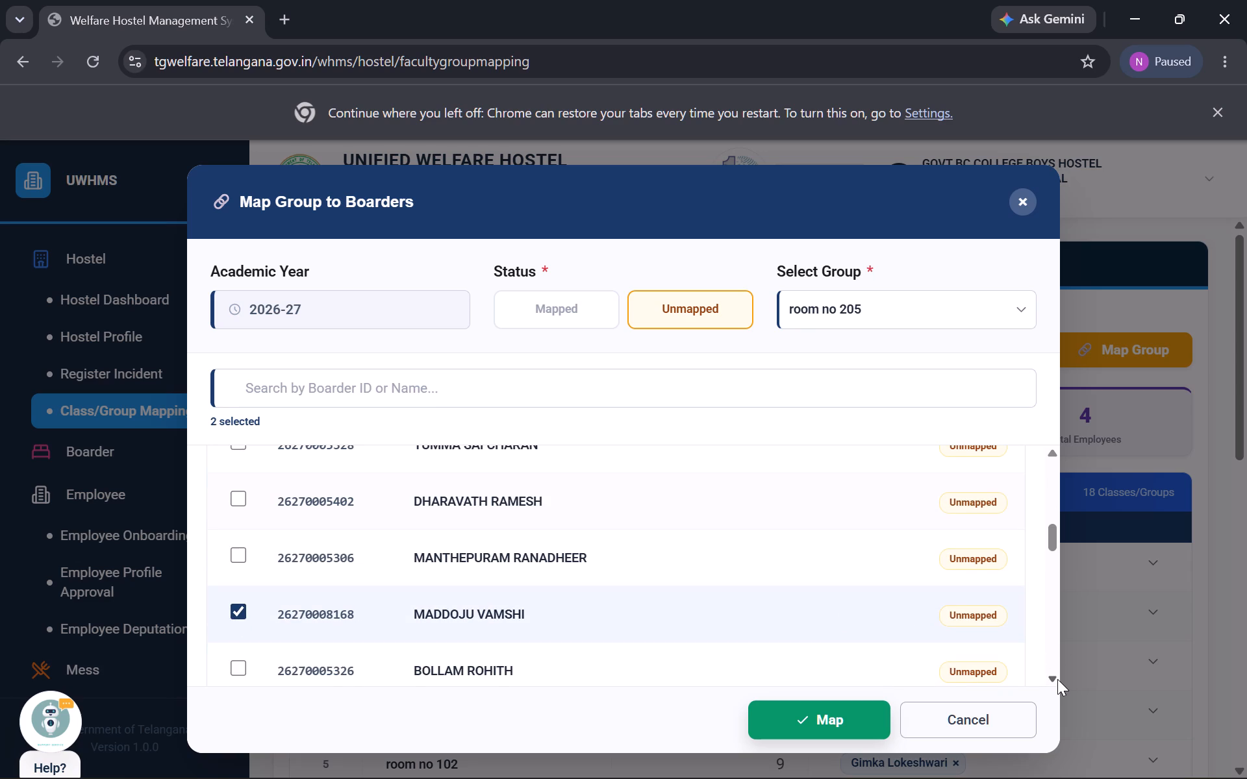
pyautogui.click(1057, 679)
pyautogui.click(1057, 679)
pyautogui.click(1057, 679)
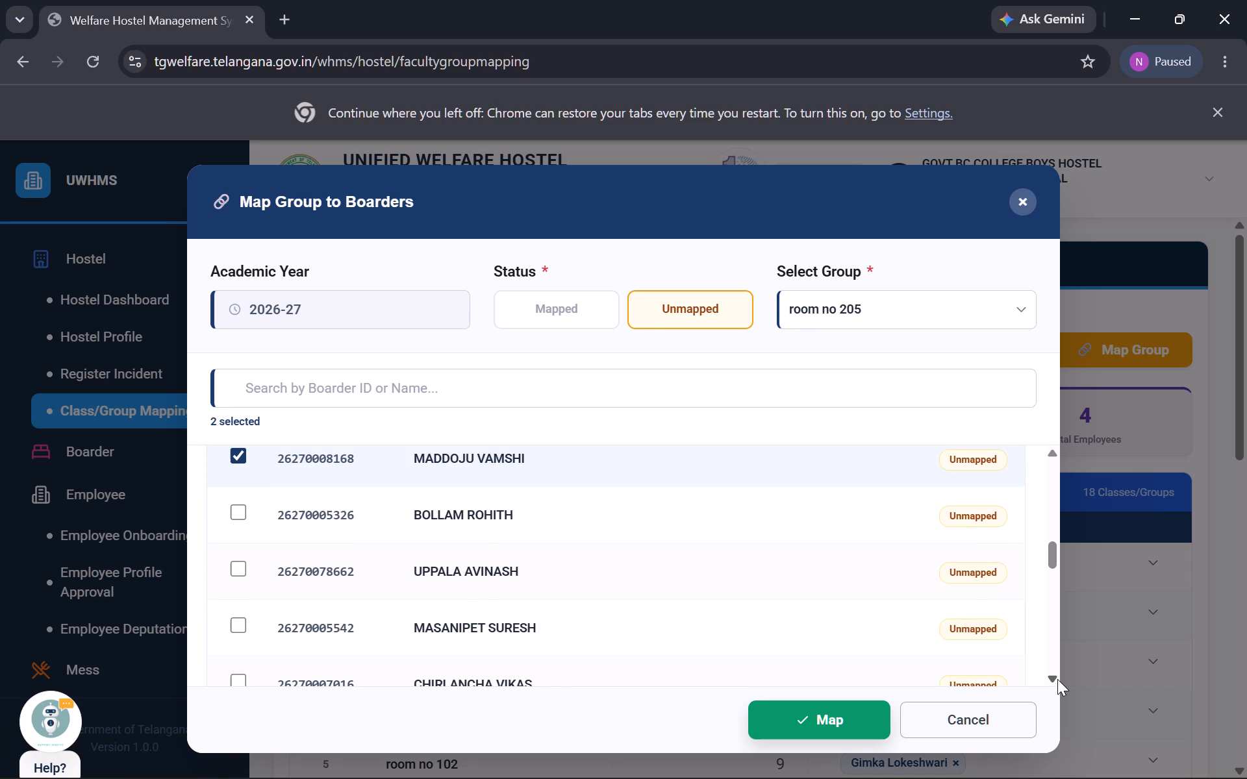
pyautogui.click(1057, 679)
pyautogui.click(1057, 679)
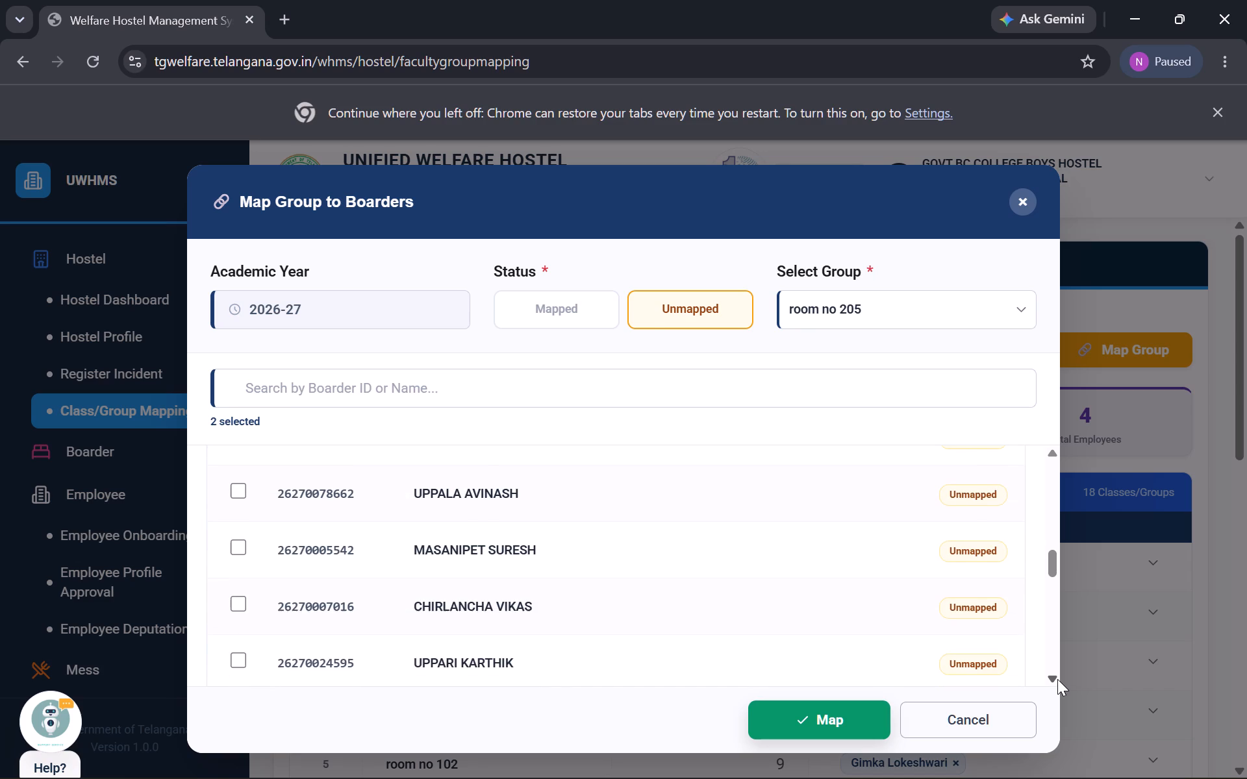
pyautogui.click(1057, 679)
pyautogui.click(1057, 679)
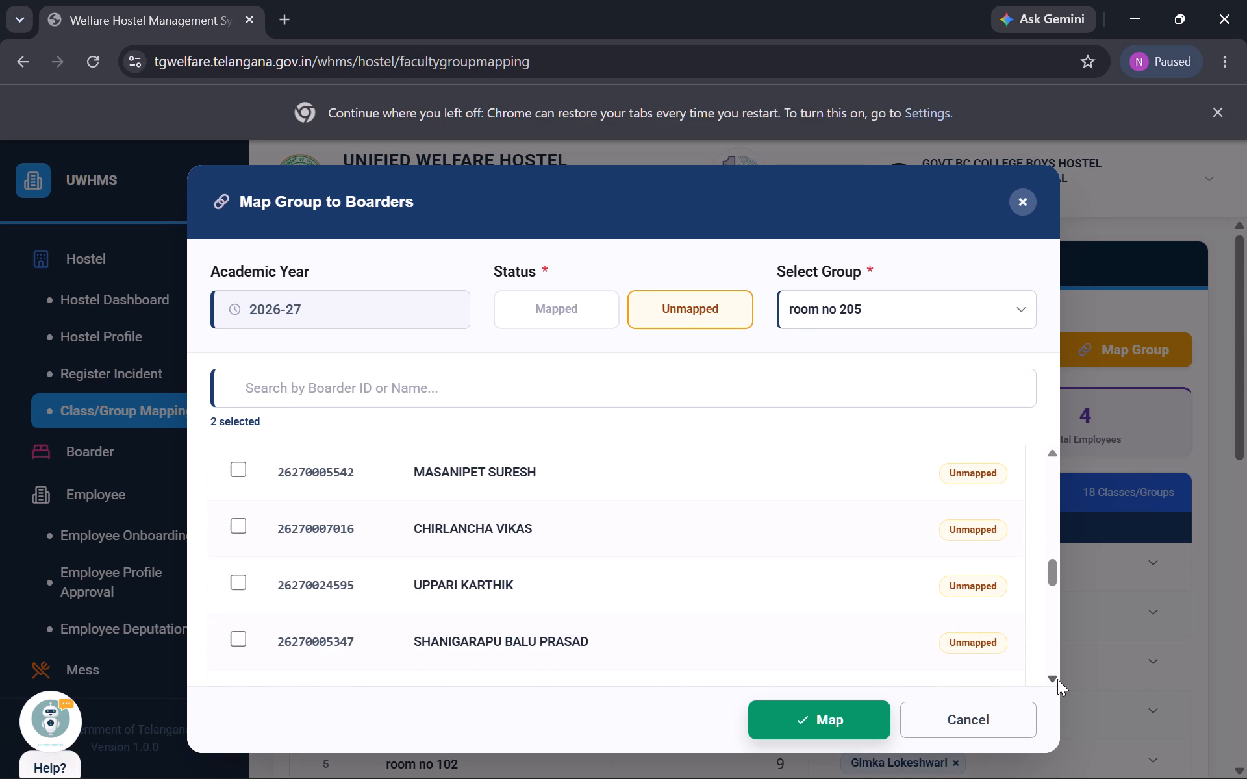
pyautogui.click(240, 638)
# Look through the rest of the unmapped boarders list to its end for further room no 205 boarders.
pyautogui.click(1048, 674)
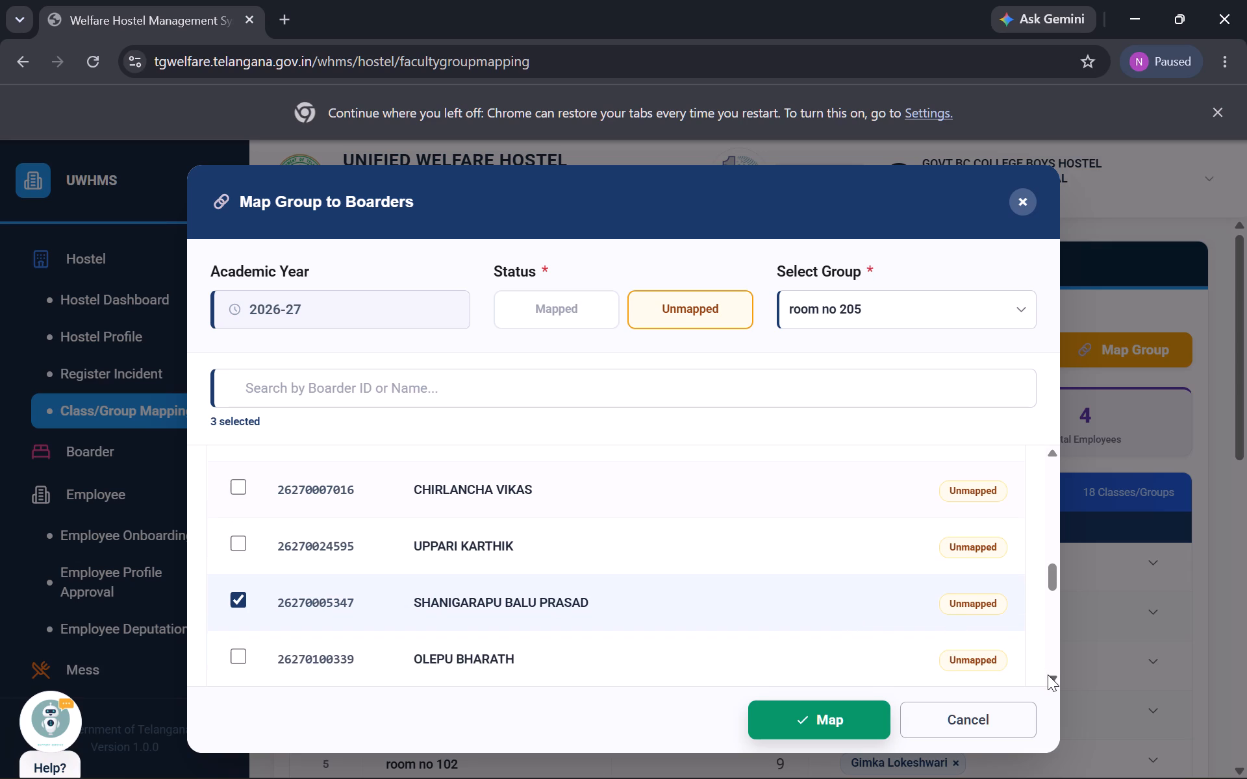
pyautogui.click(1048, 674)
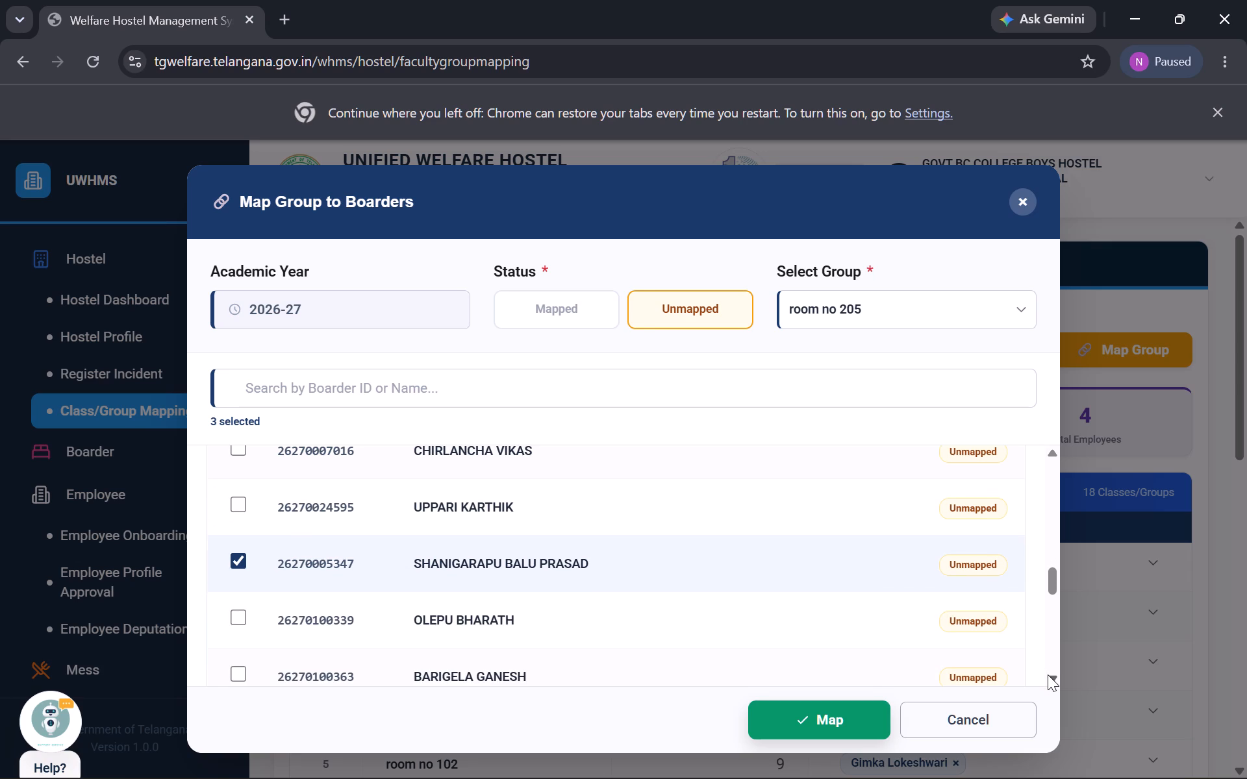
pyautogui.click(1048, 674)
pyautogui.click(1048, 674)
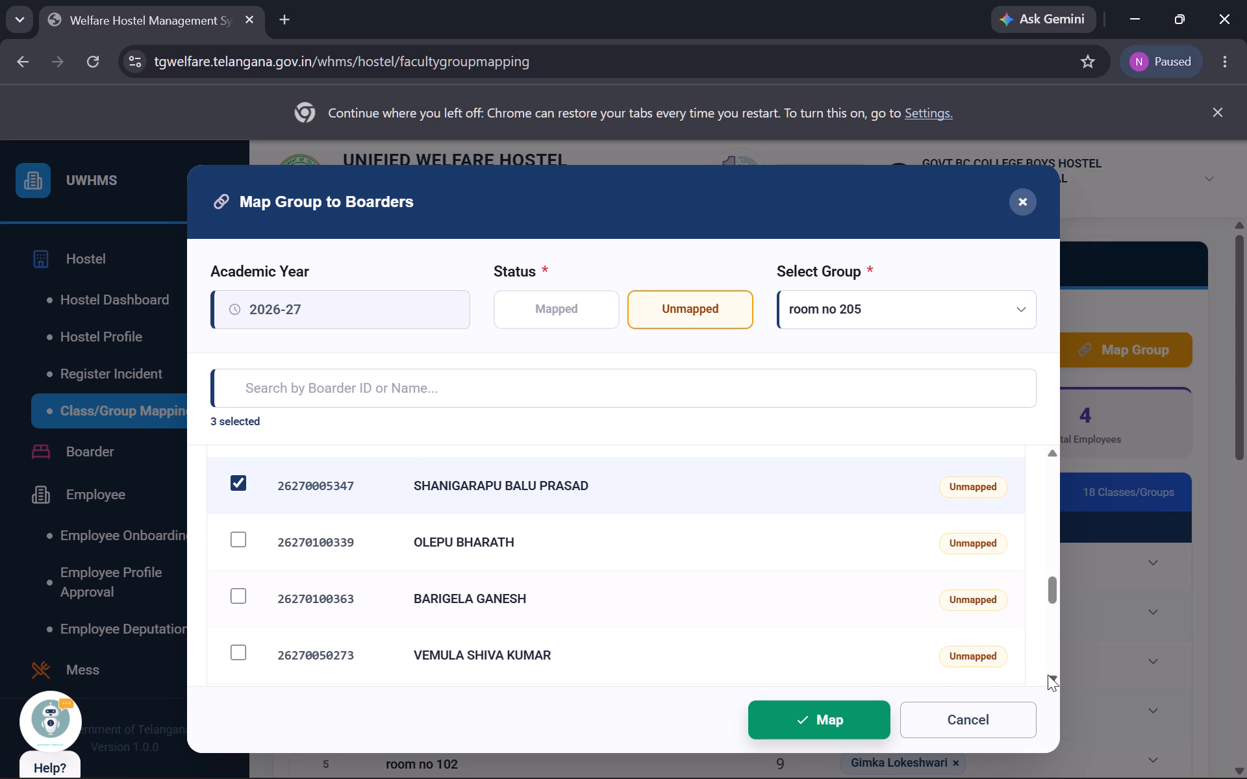
pyautogui.click(1048, 674)
pyautogui.click(1048, 674)
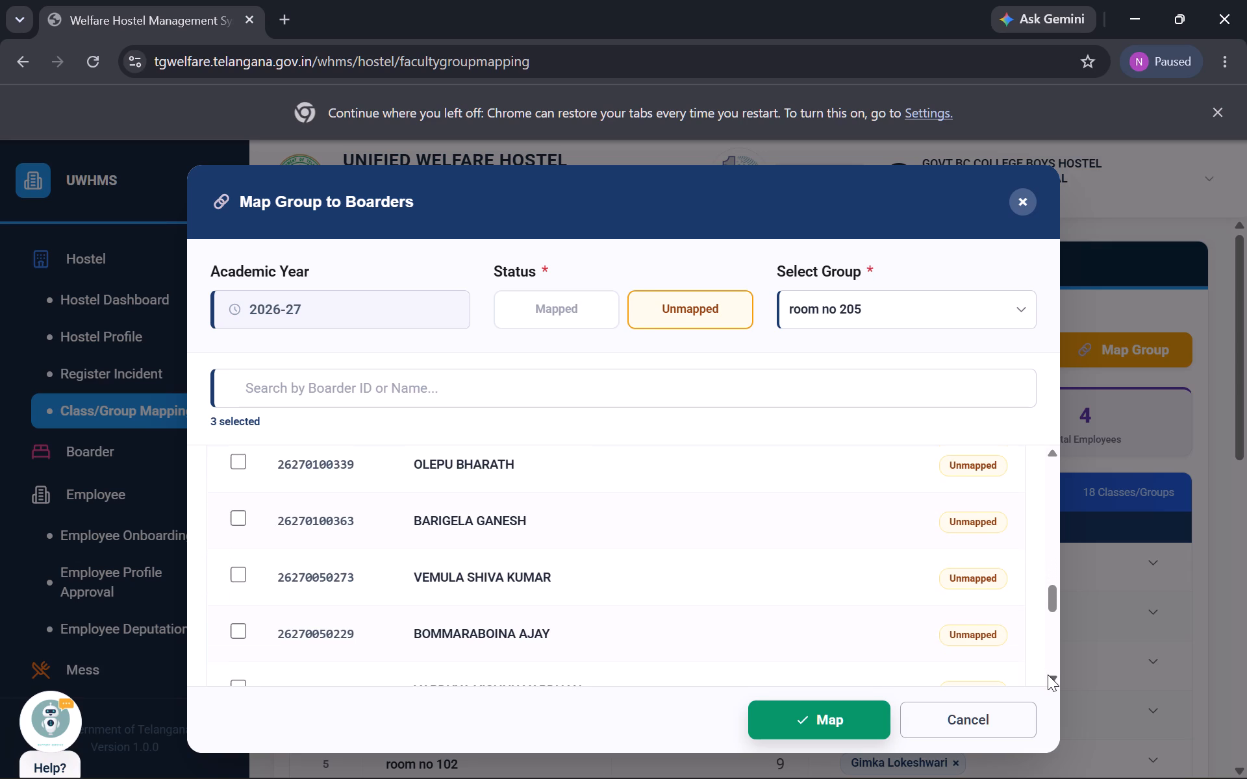
pyautogui.click(1048, 674)
pyautogui.click(1048, 674)
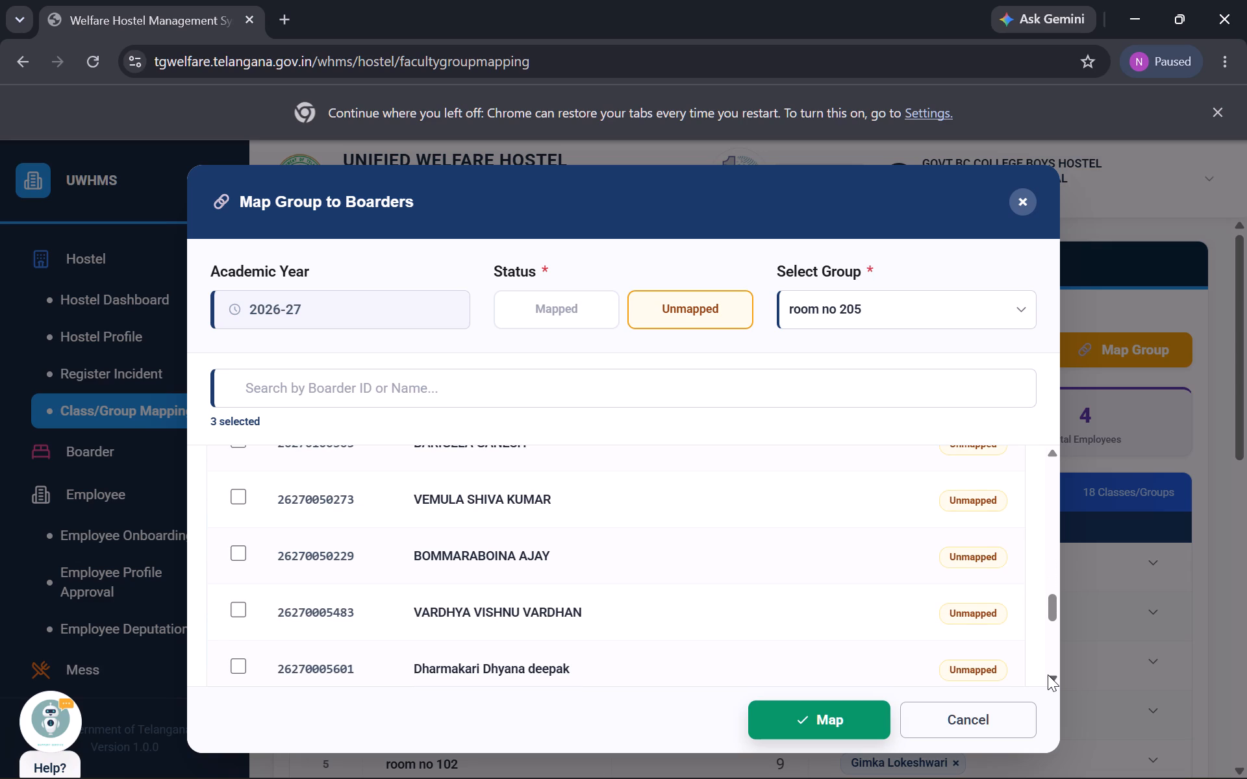
pyautogui.click(1048, 674)
pyautogui.click(1048, 674)
pyautogui.click(1048, 674)
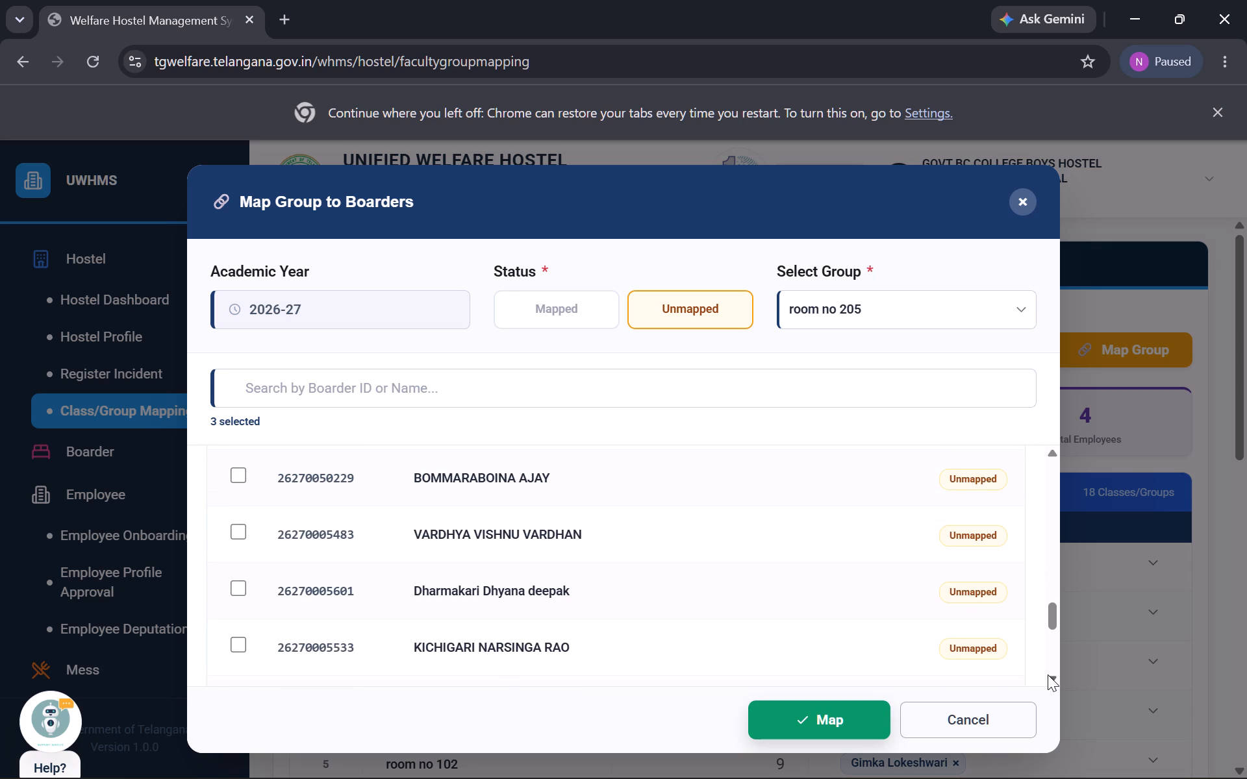
pyautogui.click(1048, 674)
pyautogui.click(1048, 674)
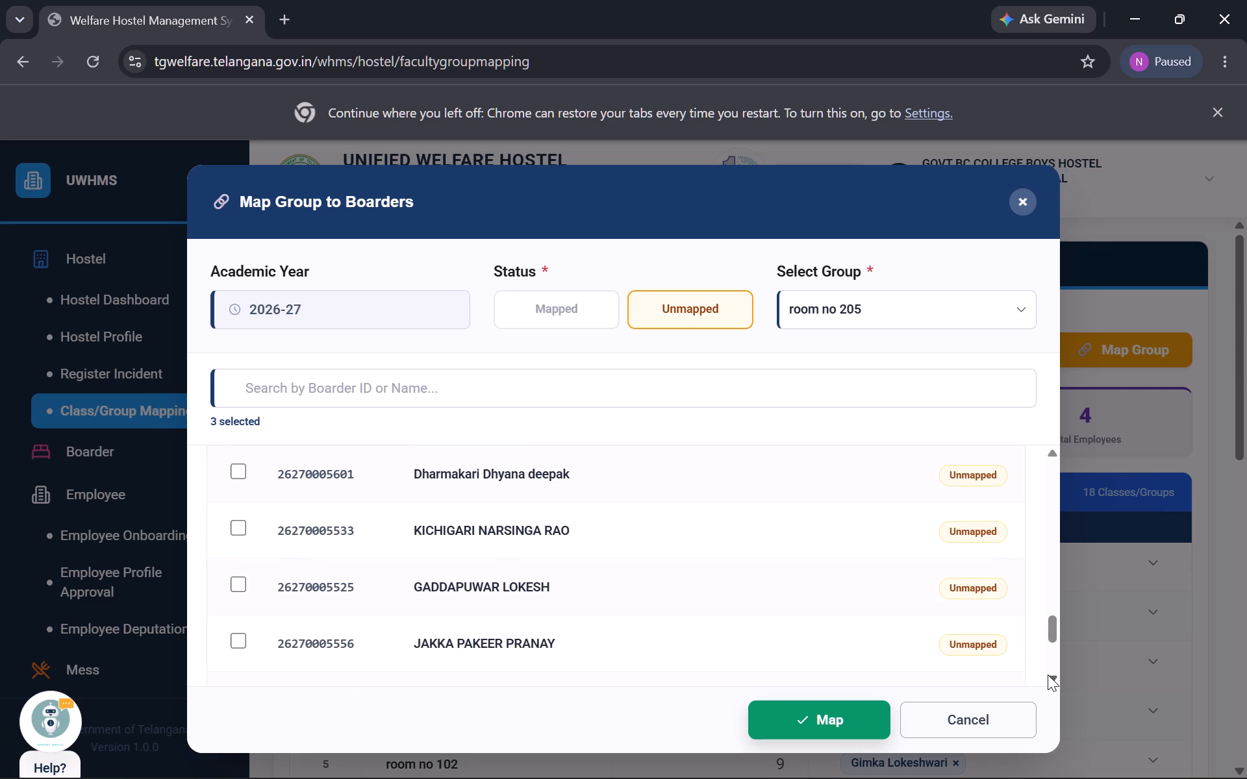
pyautogui.click(1048, 674)
pyautogui.click(1048, 674)
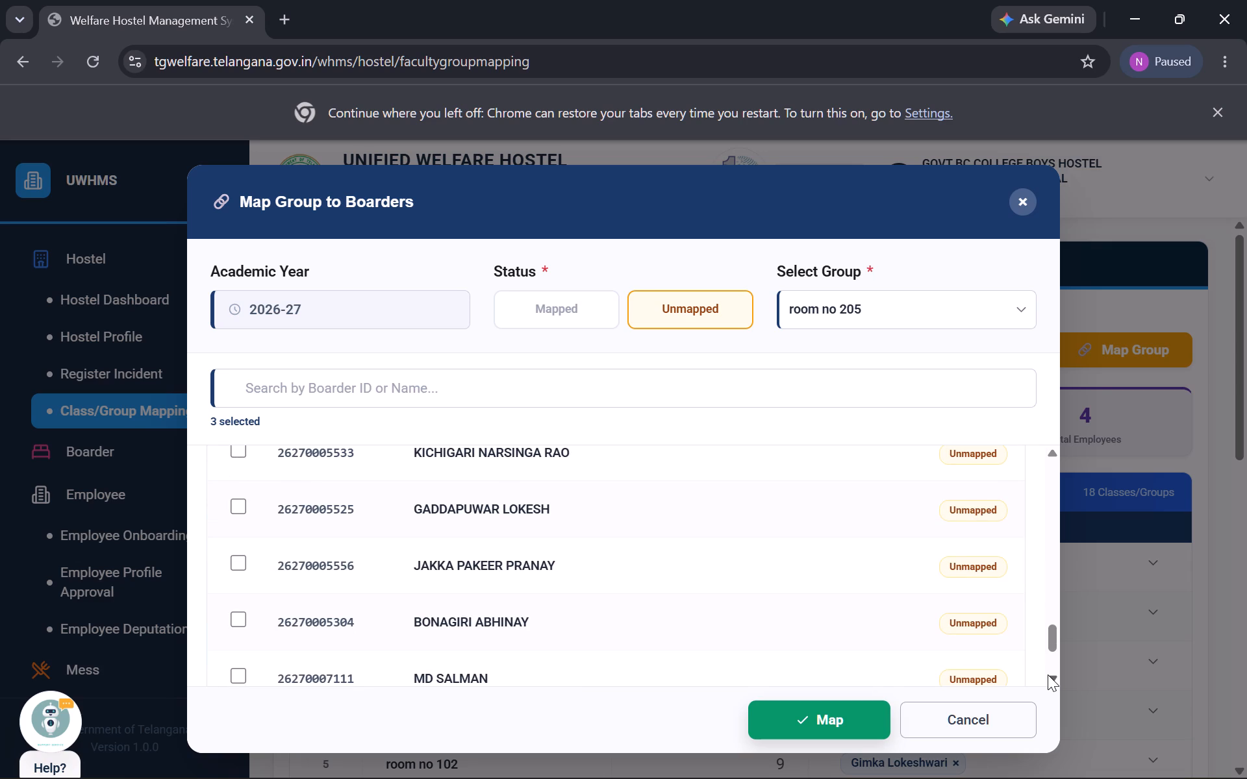
pyautogui.click(1048, 674)
pyautogui.click(1048, 674)
pyautogui.click(1048, 674)
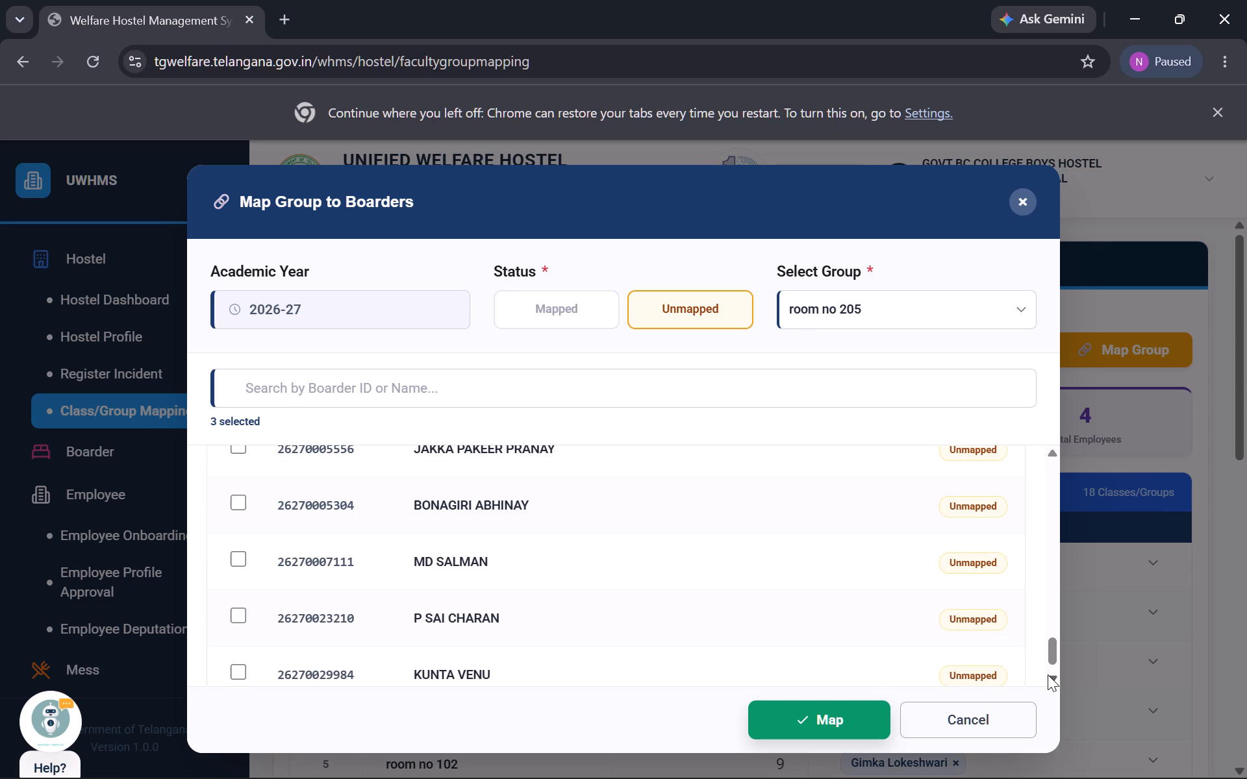
pyautogui.click(1048, 674)
pyautogui.click(1048, 674)
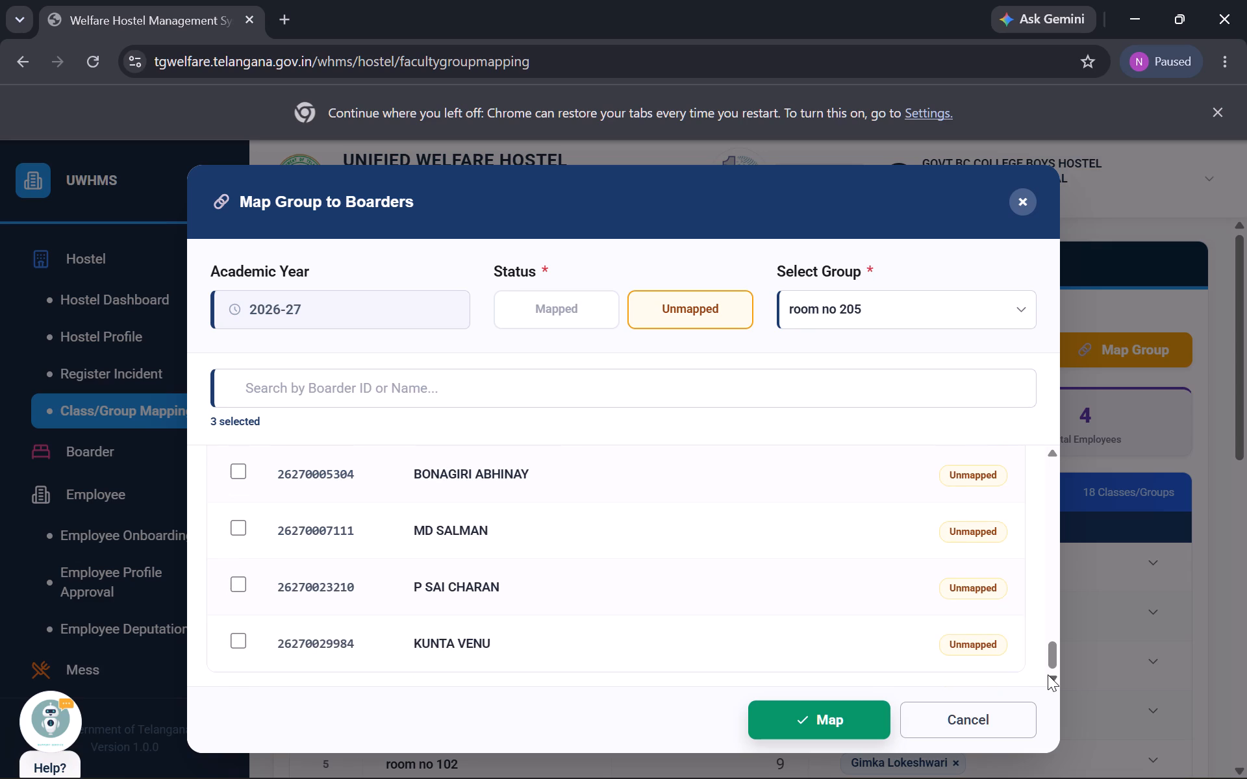
pyautogui.doubleClick(1048, 674)
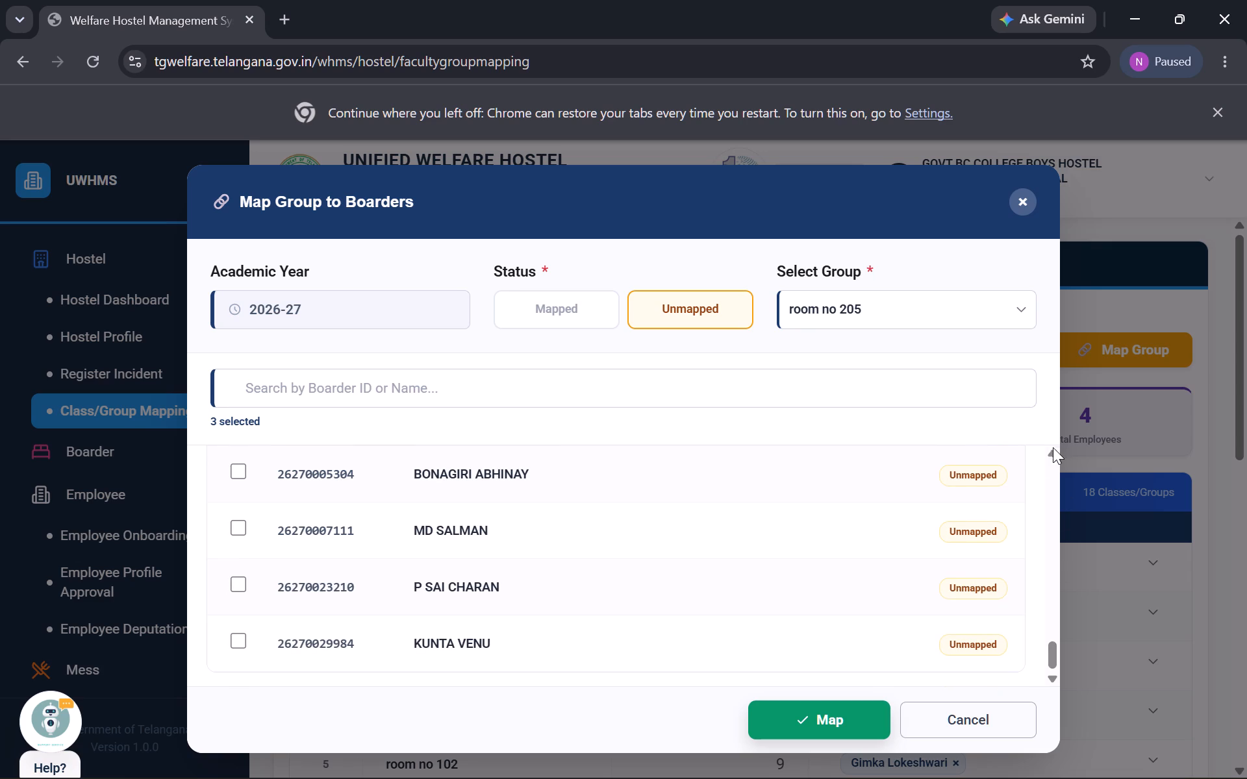
pyautogui.click(1044, 458)
pyautogui.click(1044, 458)
pyautogui.click(1044, 458)
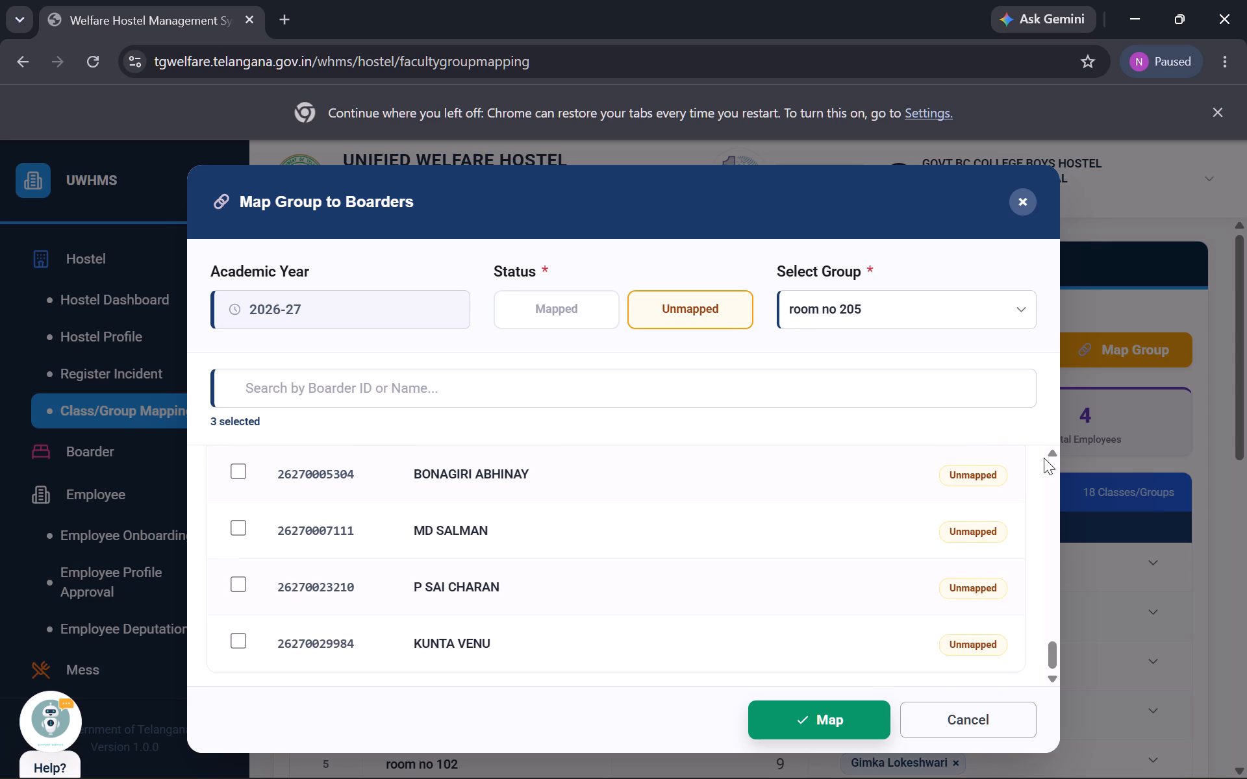
pyautogui.click(1059, 455)
pyautogui.tripleClick(1059, 455)
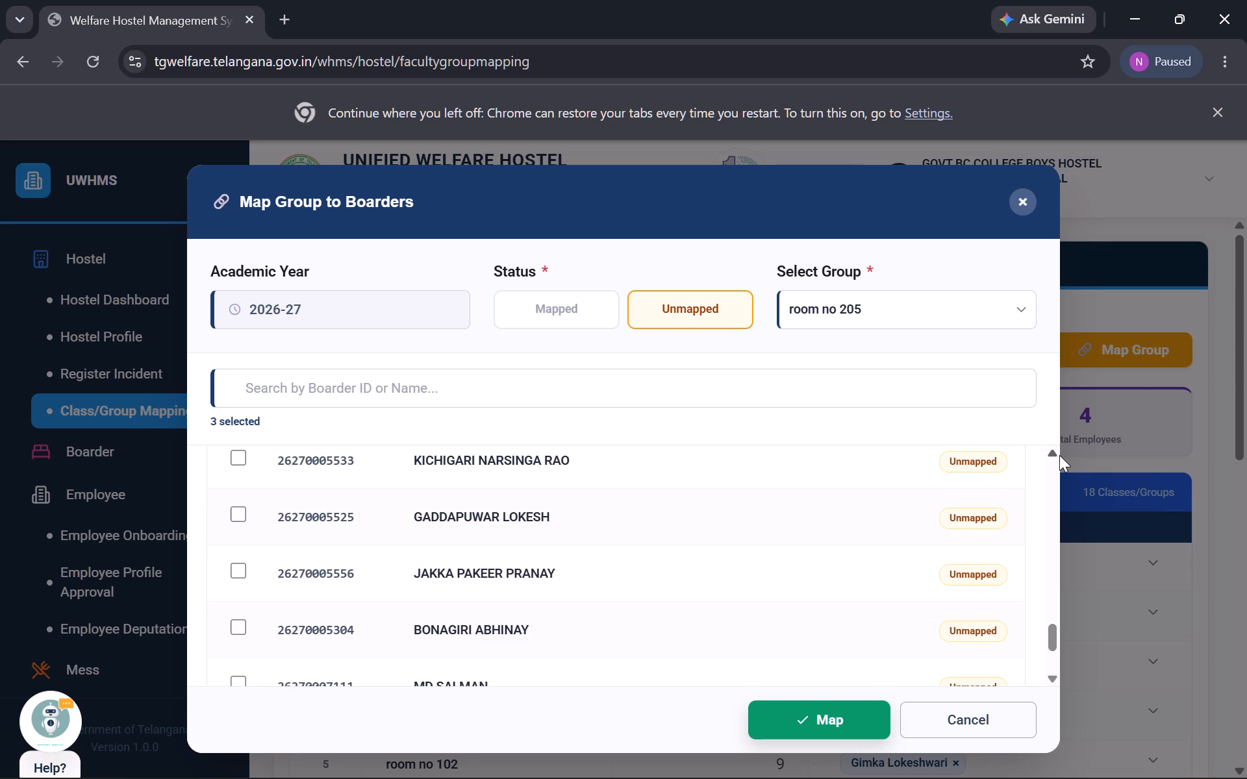
pyautogui.click(1059, 455)
pyautogui.click(1059, 455)
pyautogui.click(1059, 455)
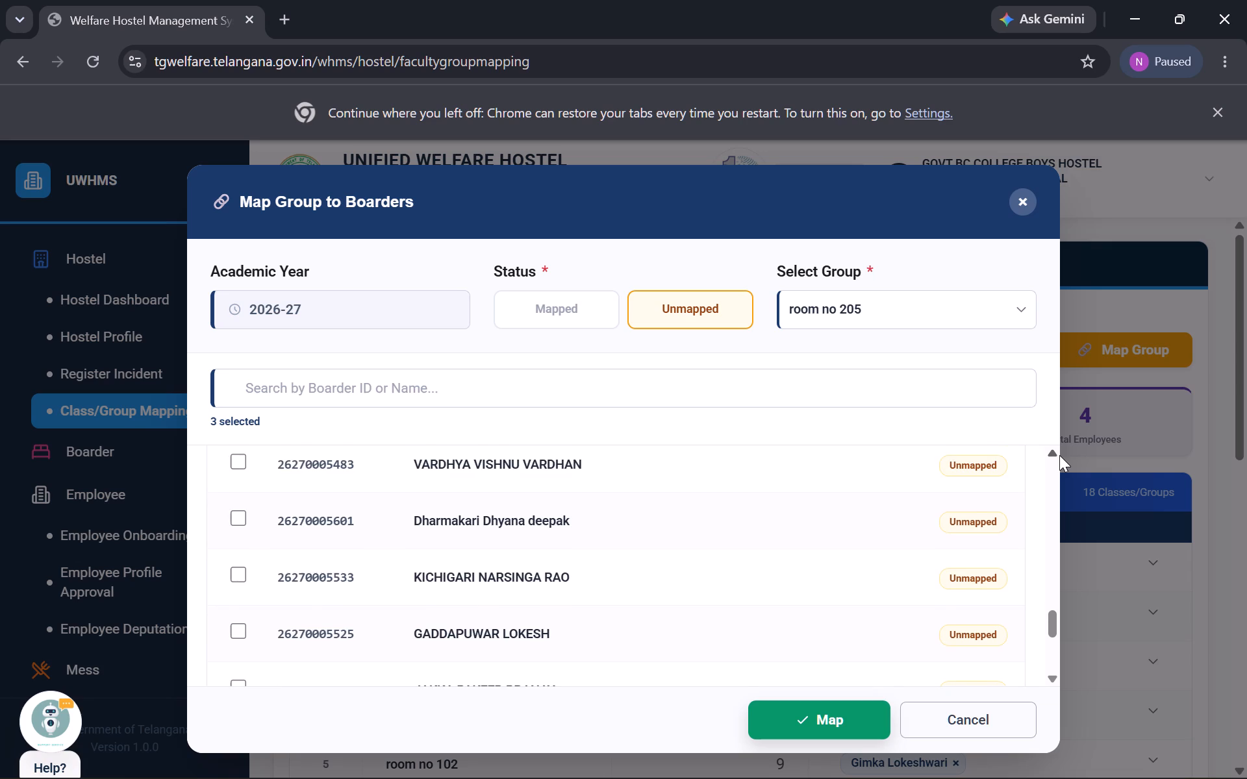
pyautogui.click(1059, 455)
pyautogui.click(1059, 455)
pyautogui.click(1059, 455)
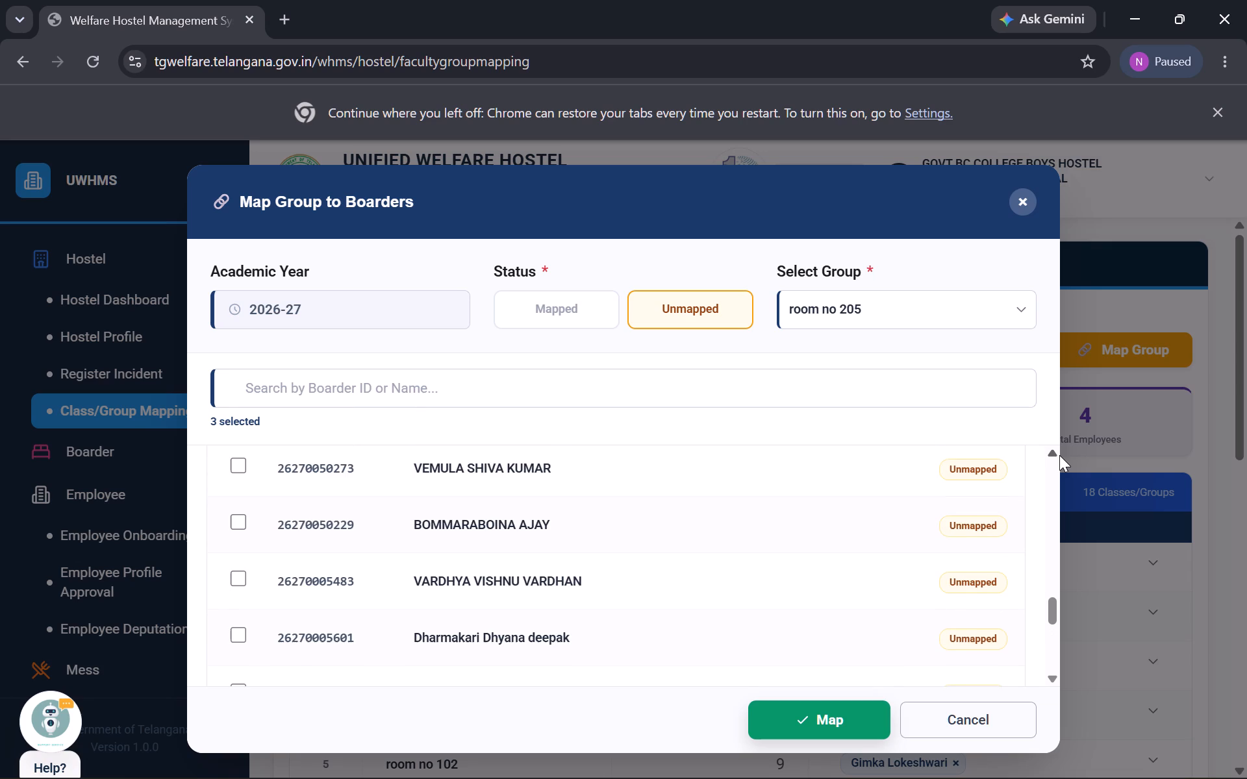
pyautogui.click(1059, 455)
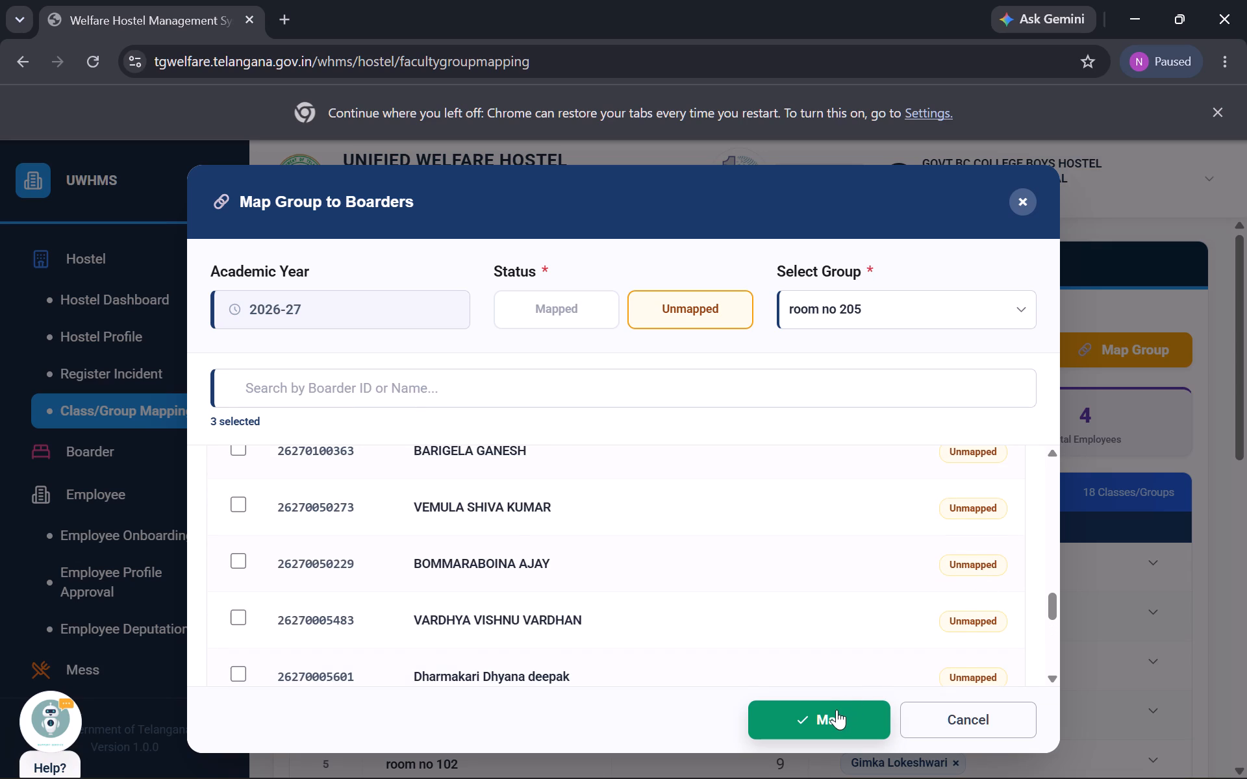
# Map the three marked boarders to the group room no 205.
pyautogui.click(837, 710)
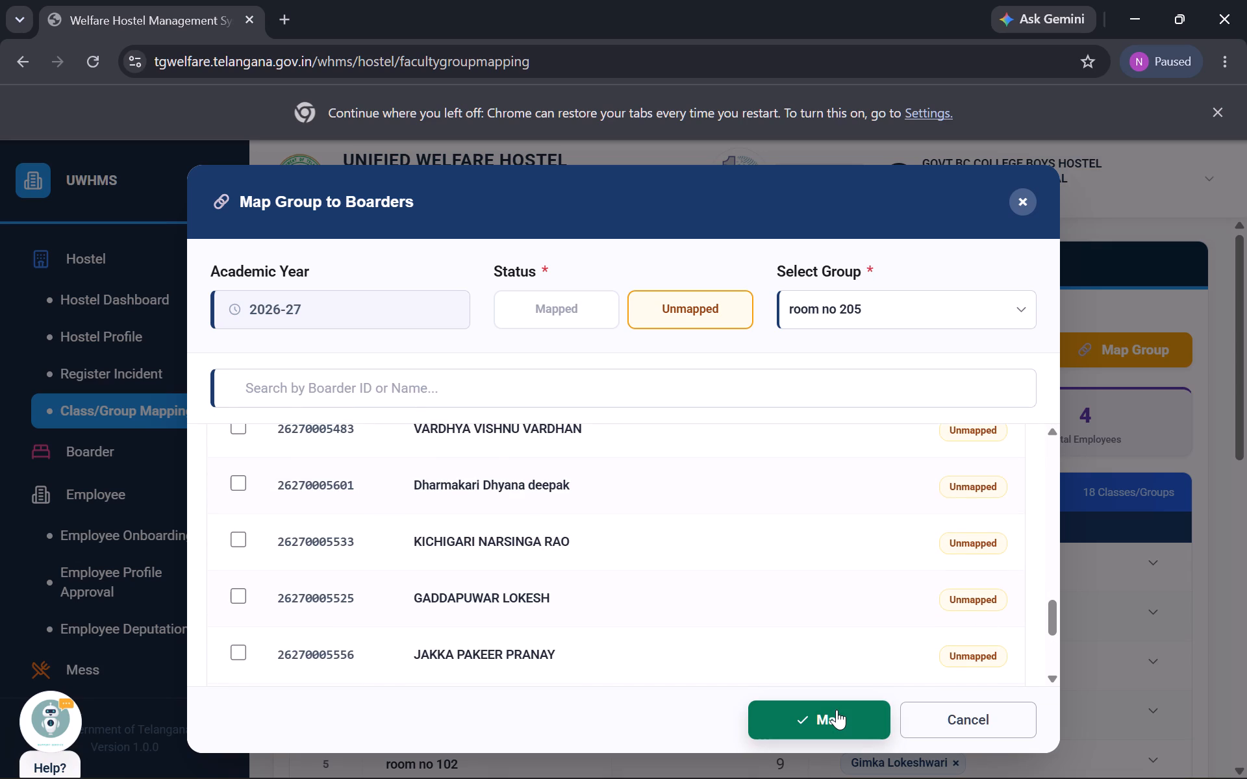
pyautogui.click(838, 726)
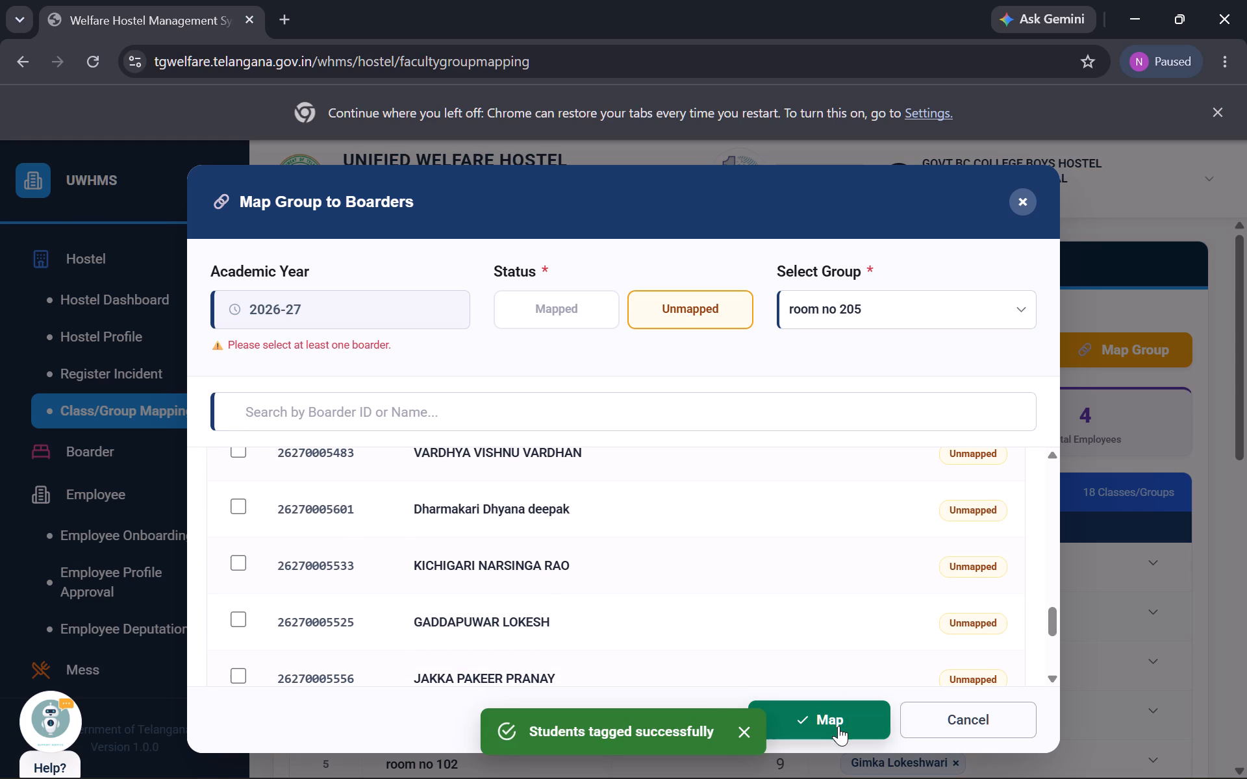
pyautogui.click(838, 726)
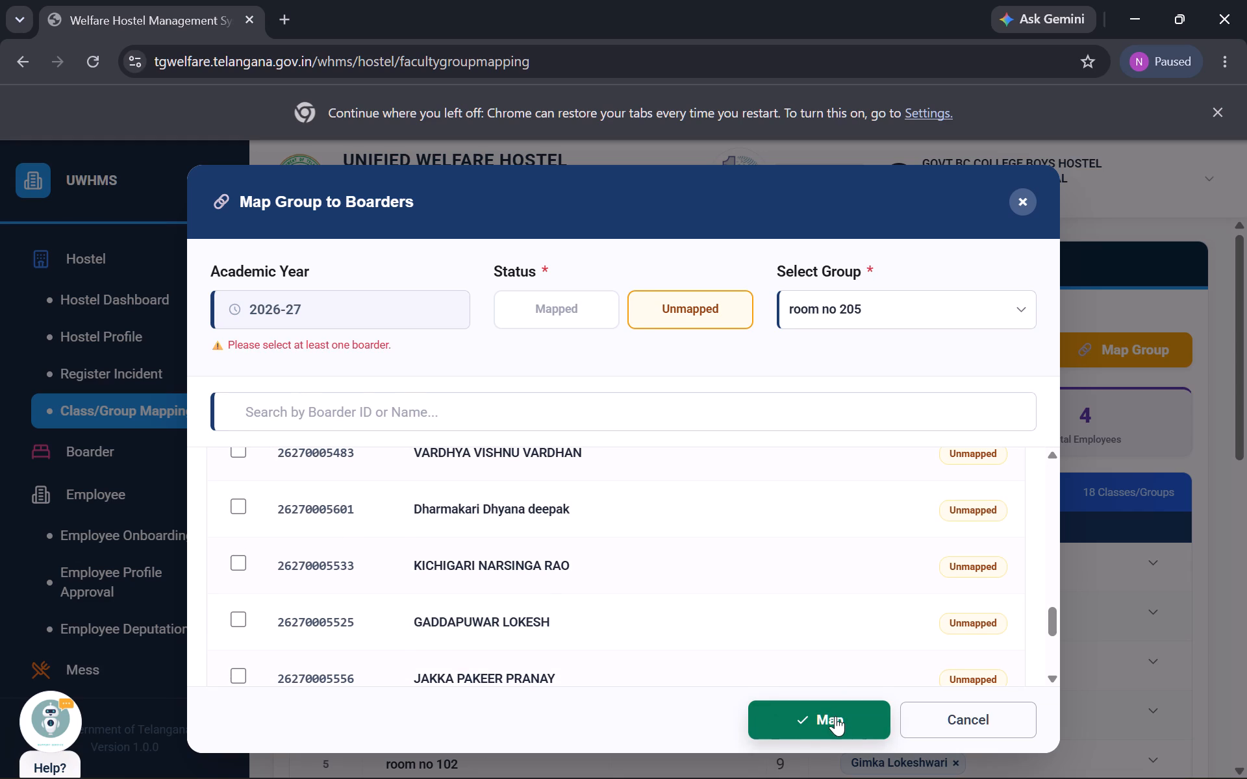
pyautogui.click(831, 711)
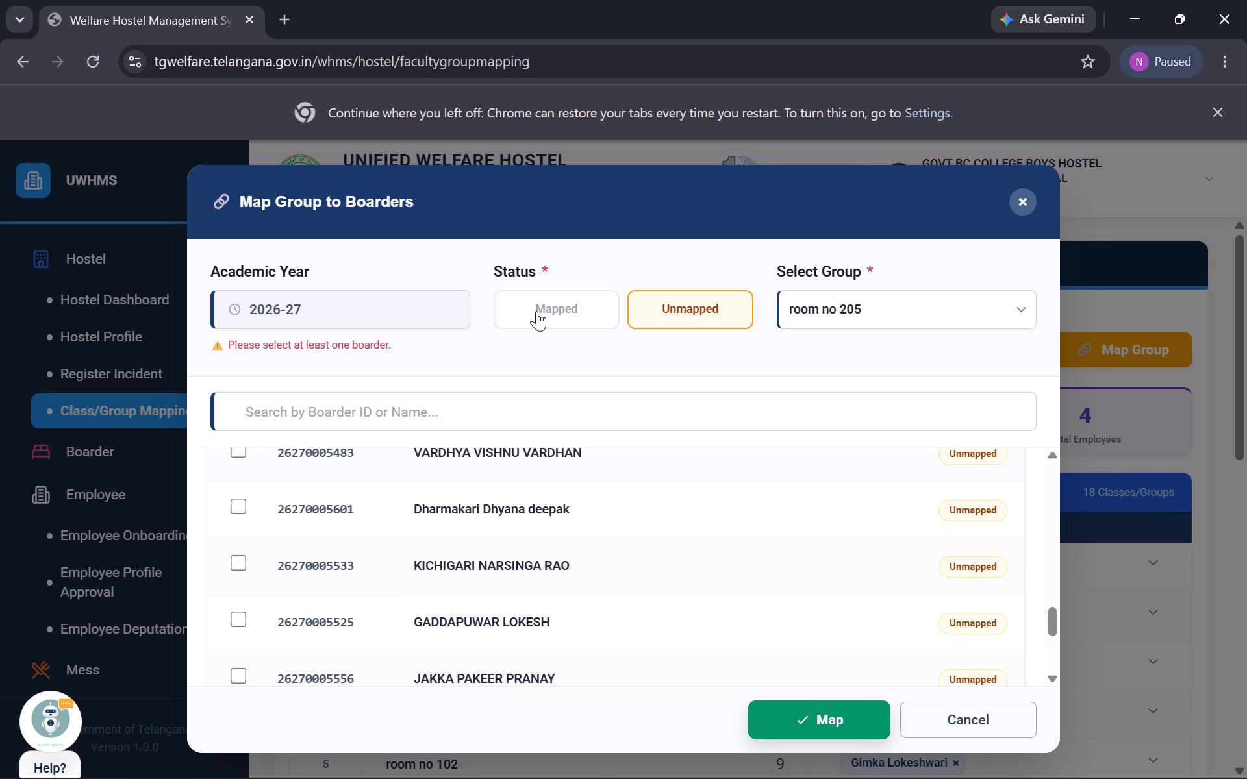
pyautogui.click(814, 715)
# Search the remaining unmapped boarders for "vam".
pyautogui.click(1054, 474)
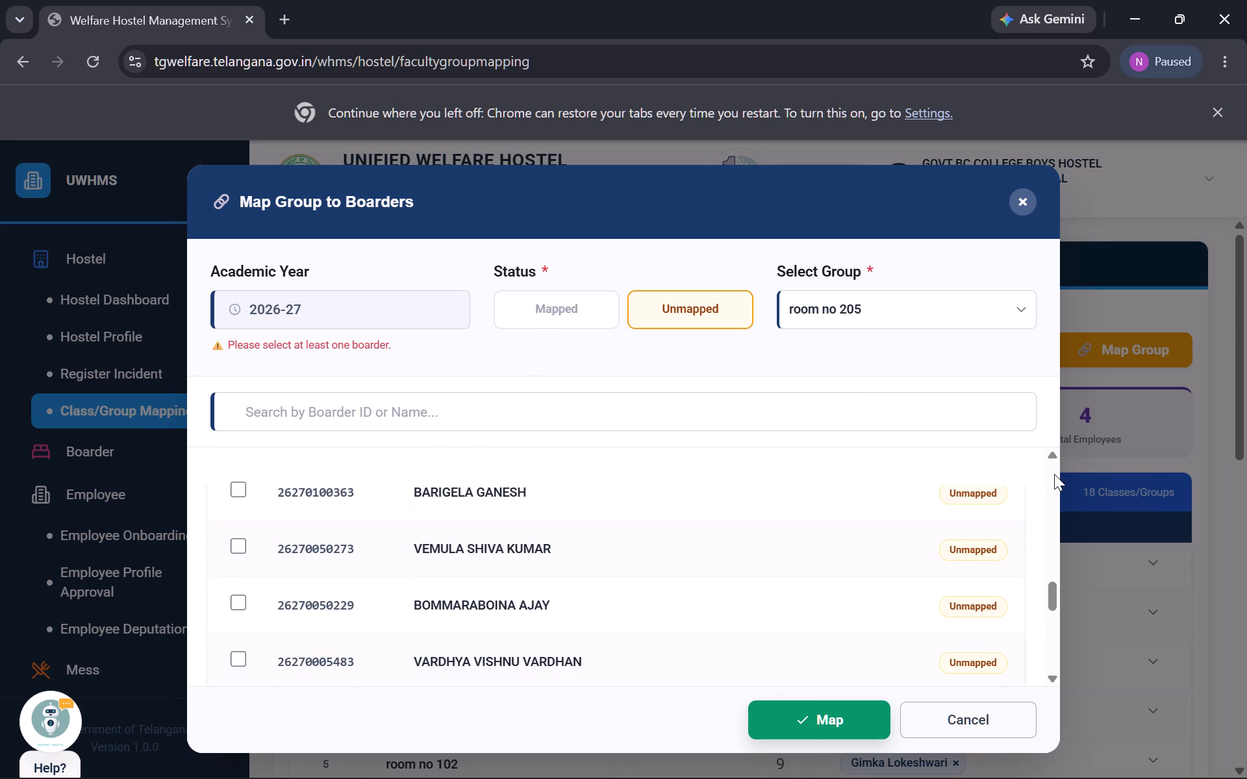
pyautogui.click(1054, 474)
pyautogui.click(1054, 474)
pyautogui.click(1054, 474)
pyautogui.tripleClick(1054, 474)
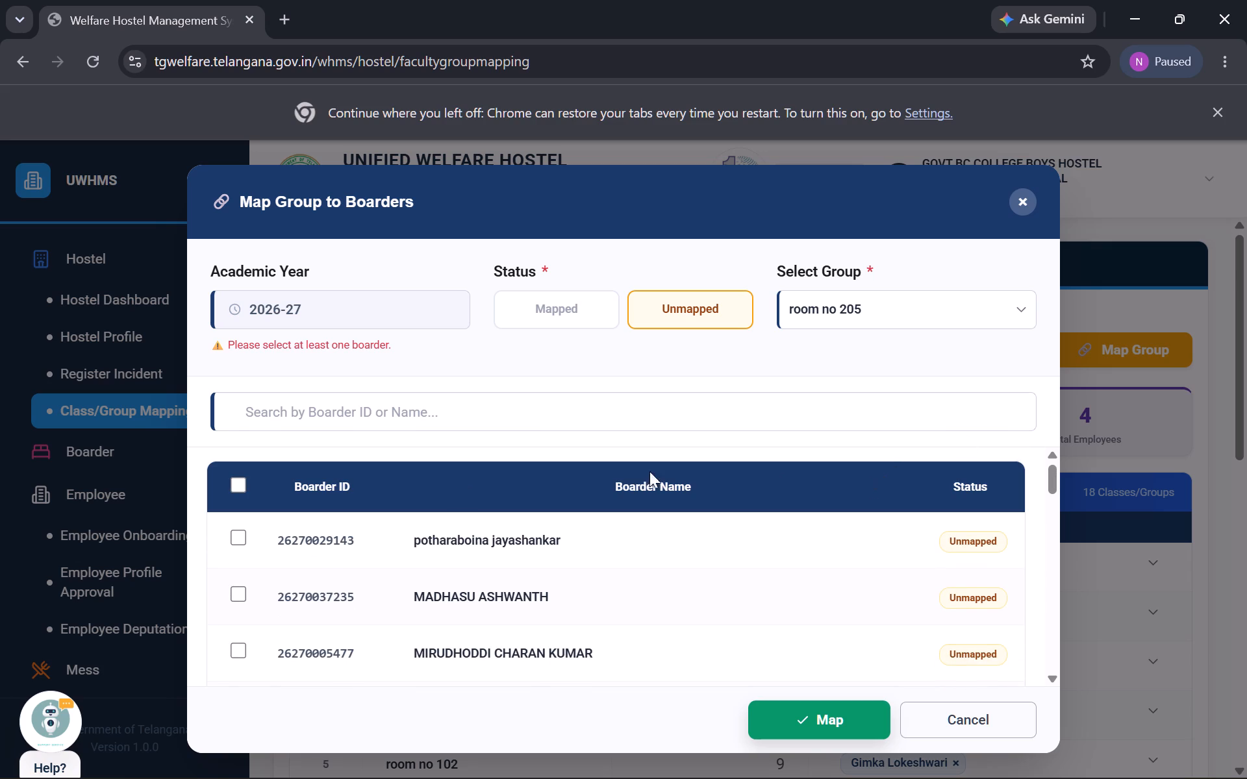
pyautogui.click(285, 415)
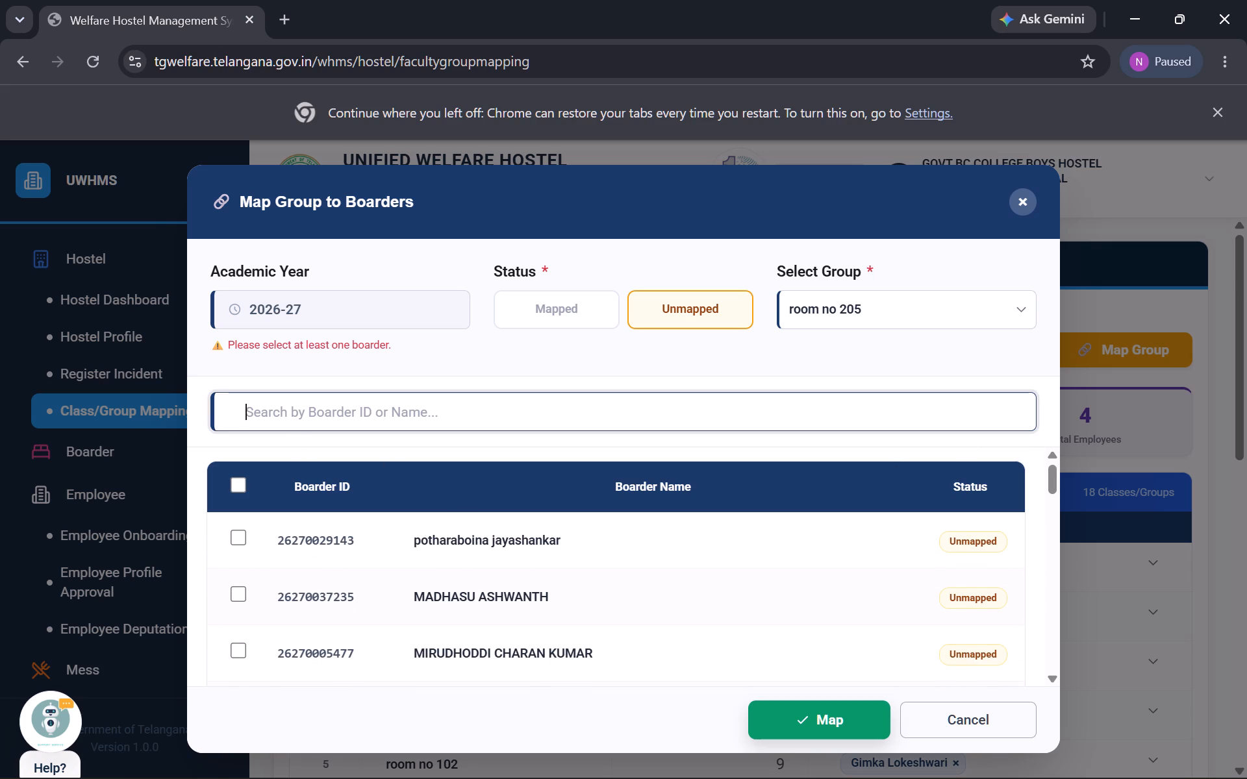
pyautogui.write('va')
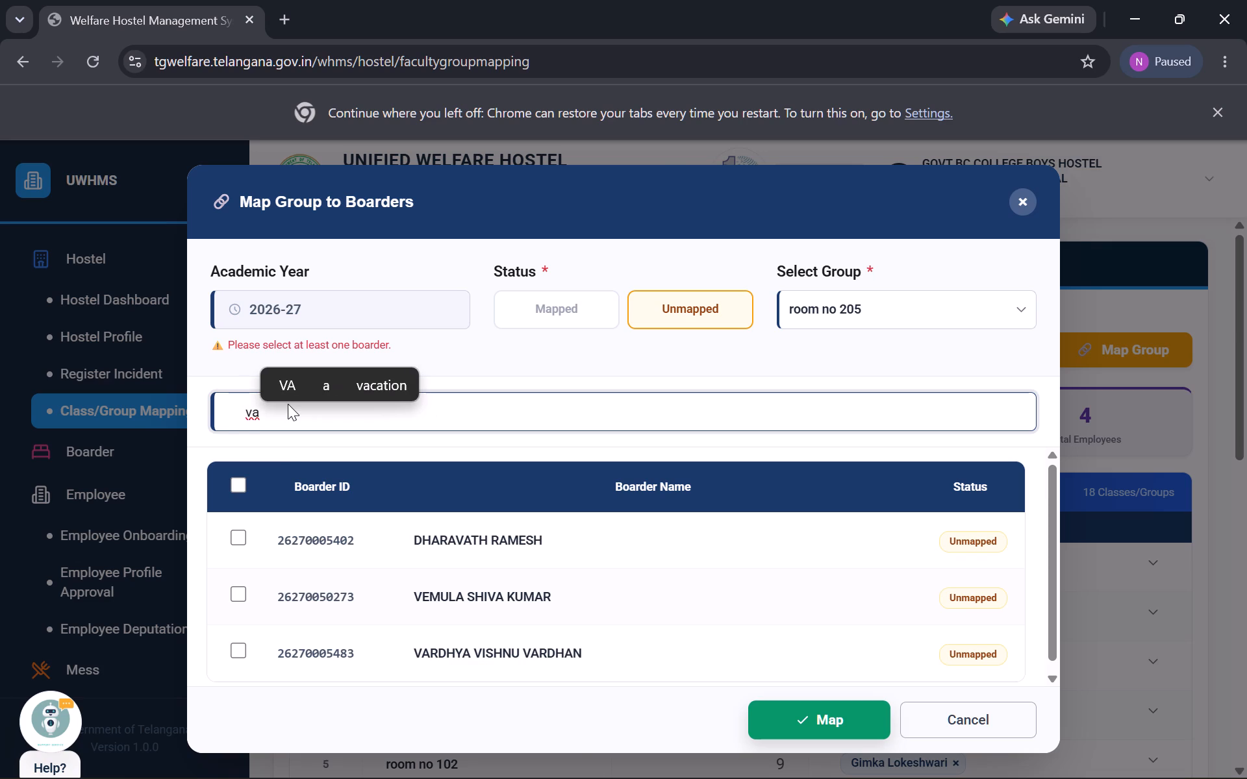
pyautogui.press('m')
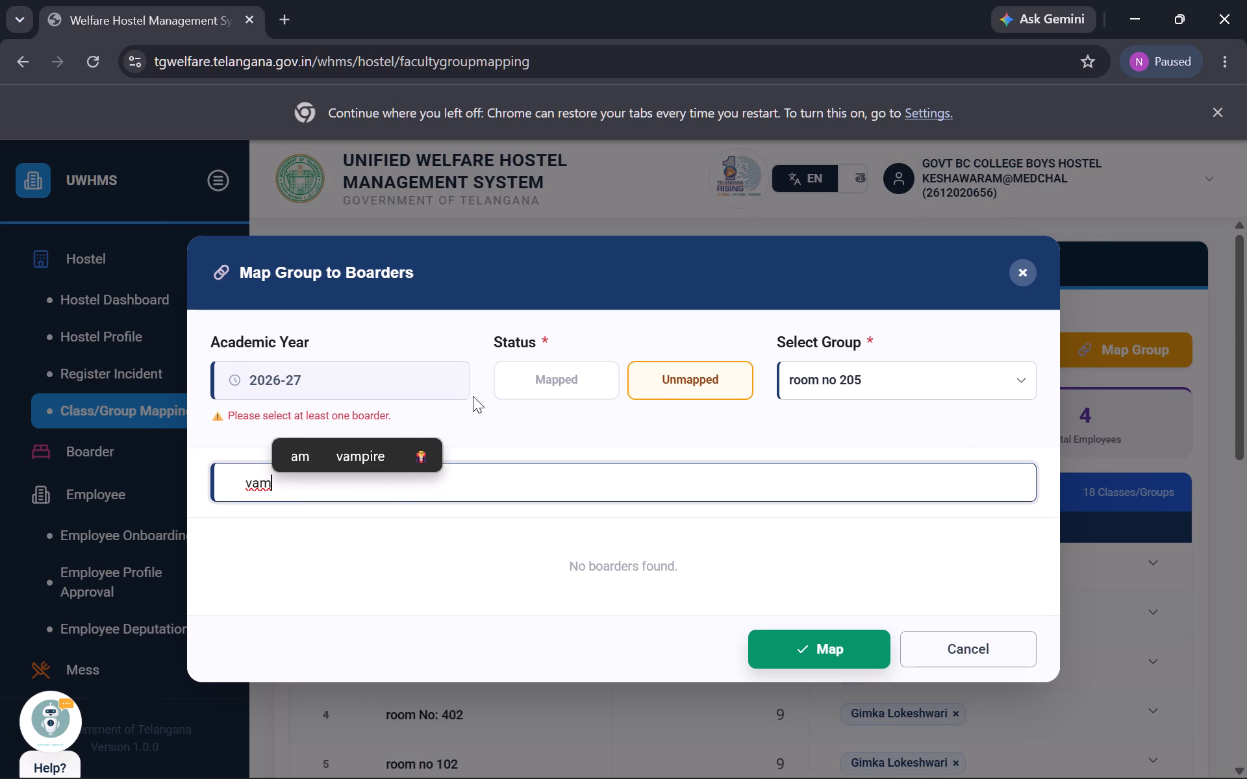
pyautogui.click(952, 410)
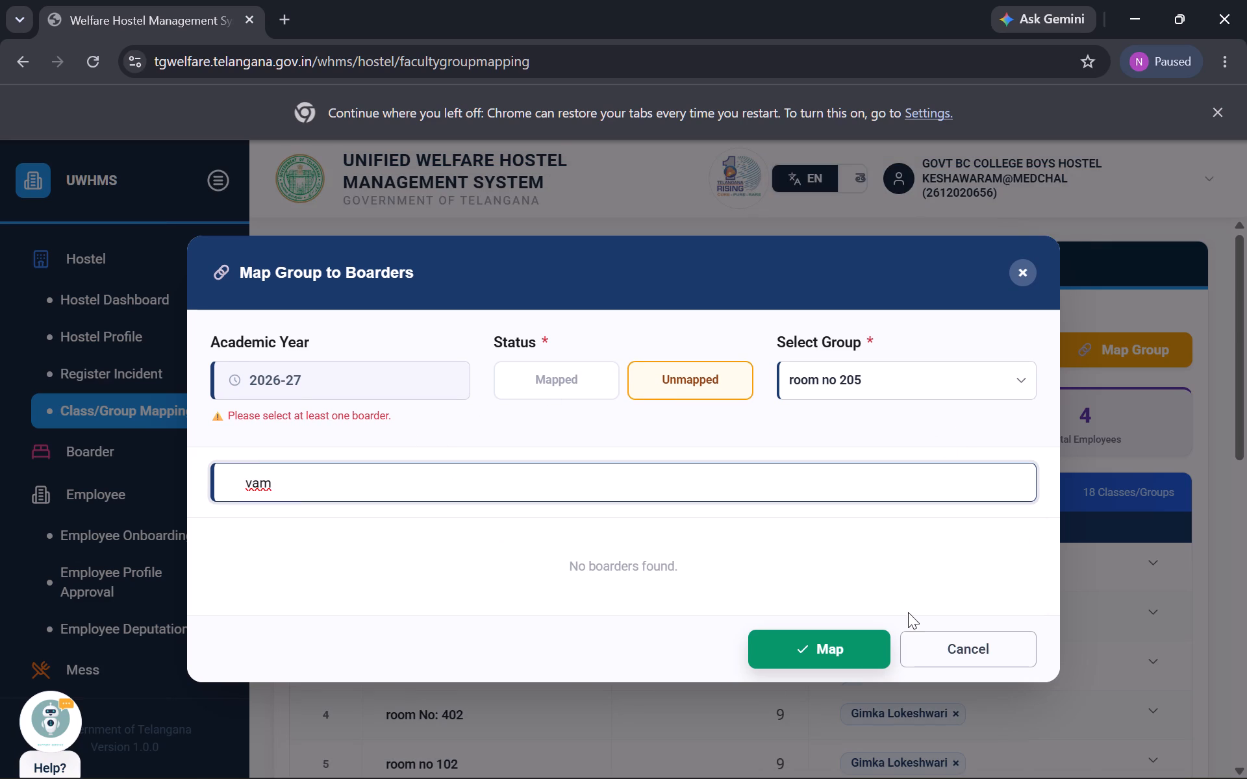
# Reopen the group mapping for boarders and review the boarders already mapped to room no 205.
pyautogui.click(1020, 272)
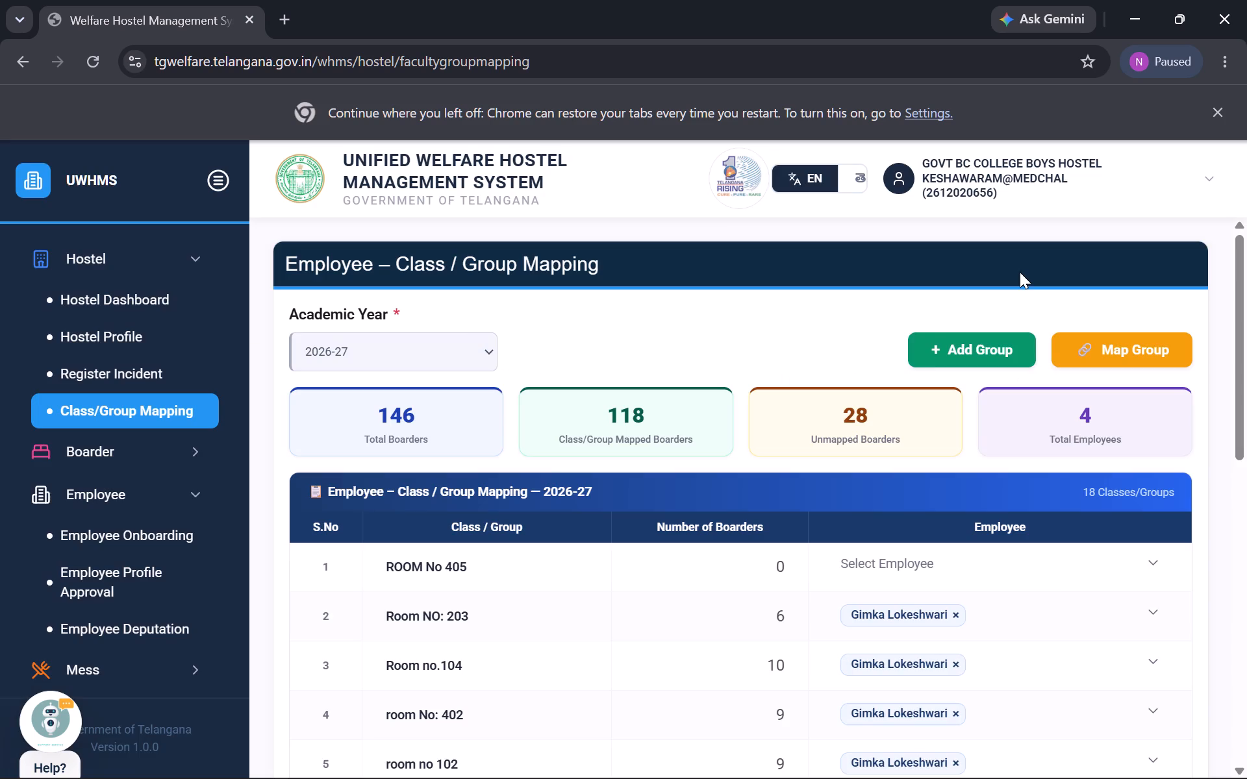
pyautogui.click(1116, 354)
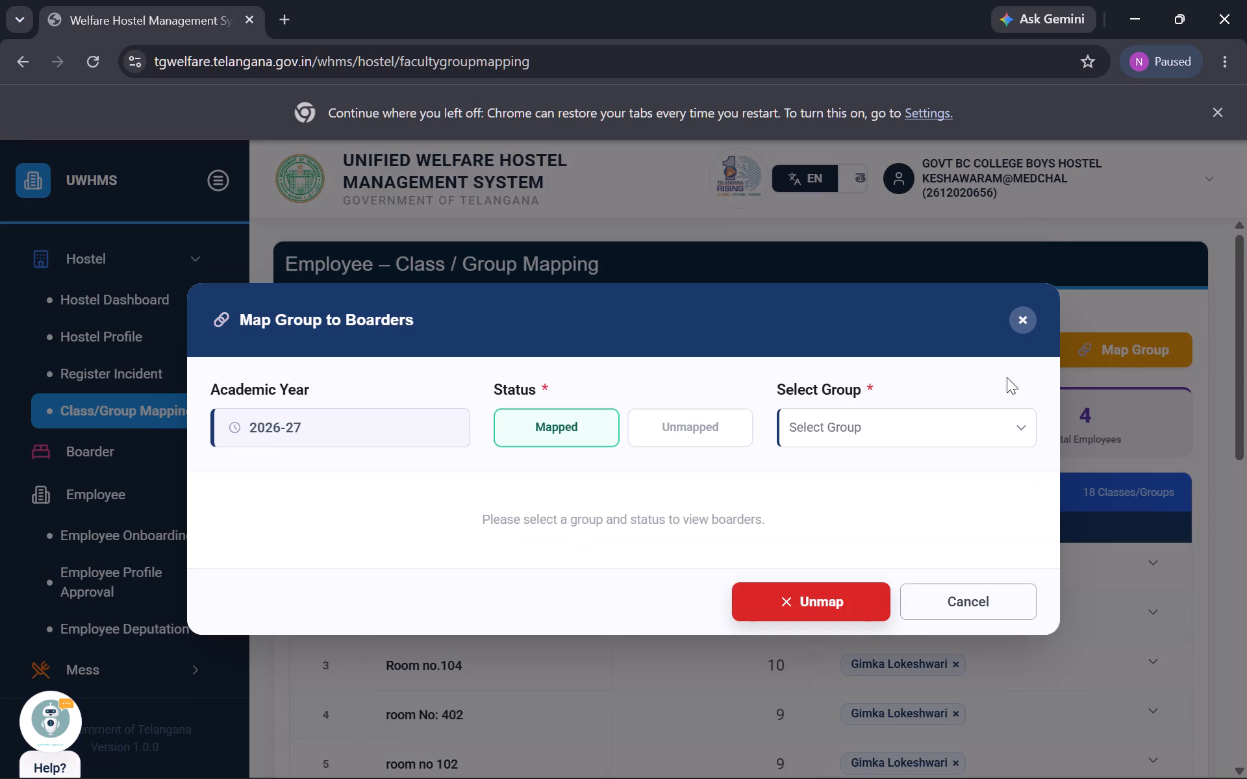
pyautogui.click(857, 419)
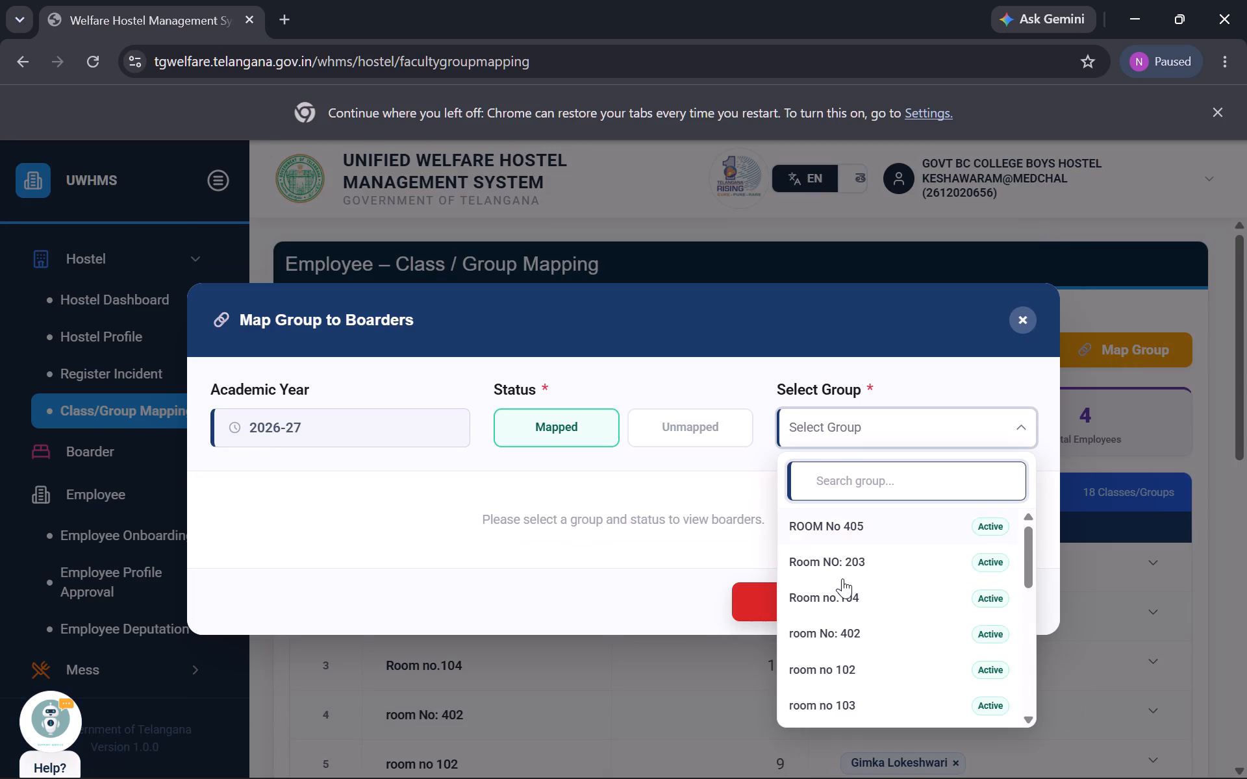
pyautogui.click(1030, 692)
pyautogui.doubleClick(1030, 692)
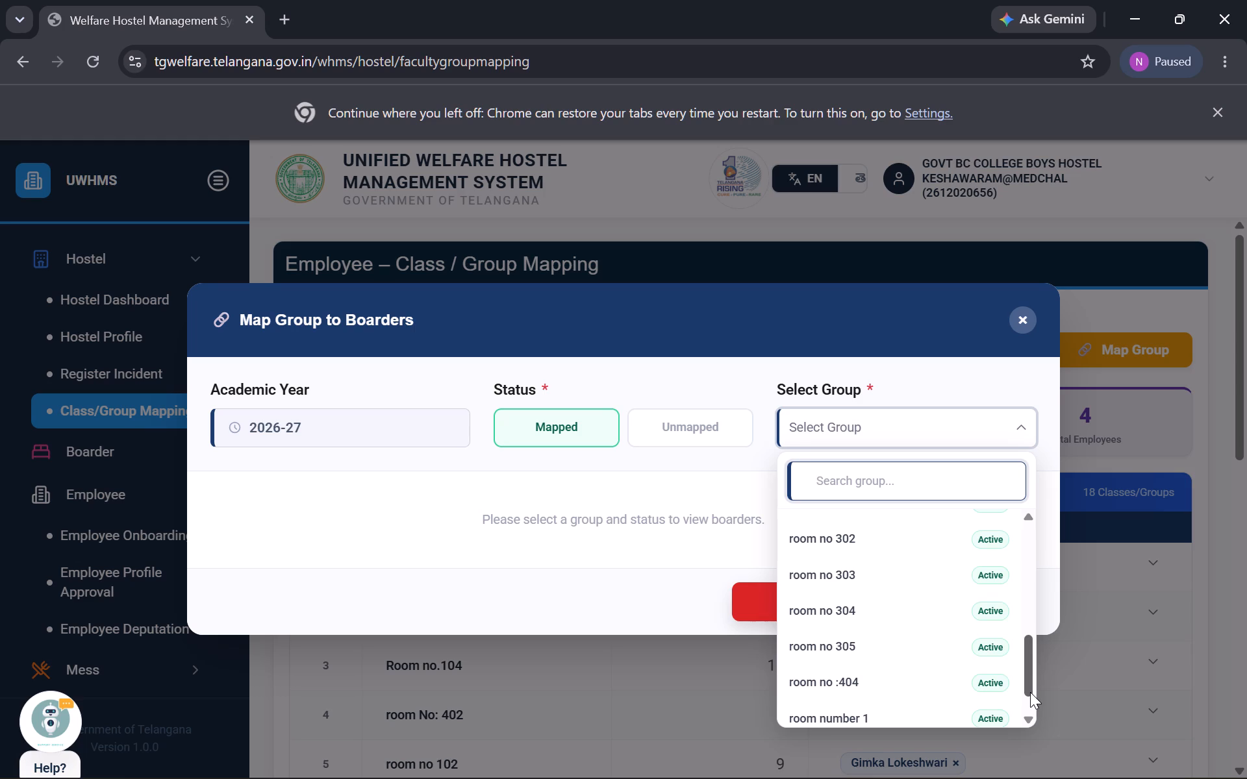
pyautogui.click(1030, 692)
pyautogui.click(1030, 692)
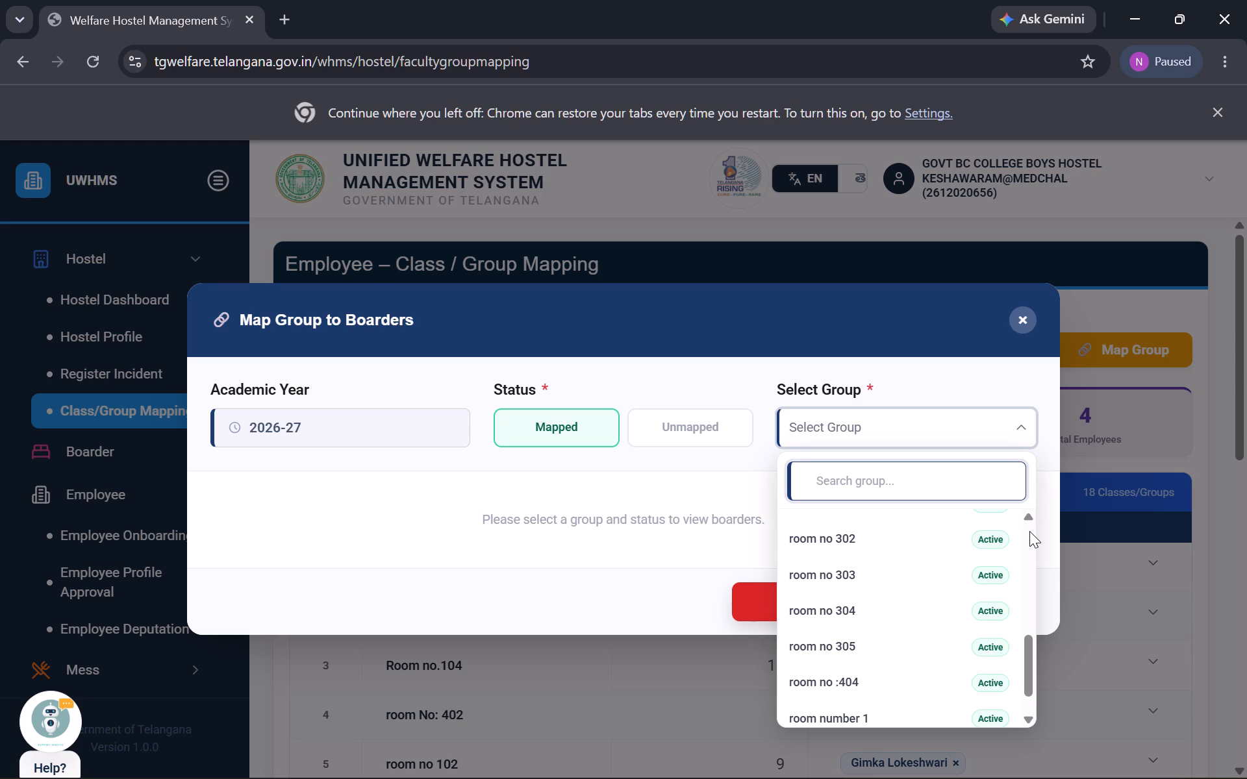
pyautogui.click(1029, 531)
pyautogui.click(1029, 531)
pyautogui.click(1029, 531)
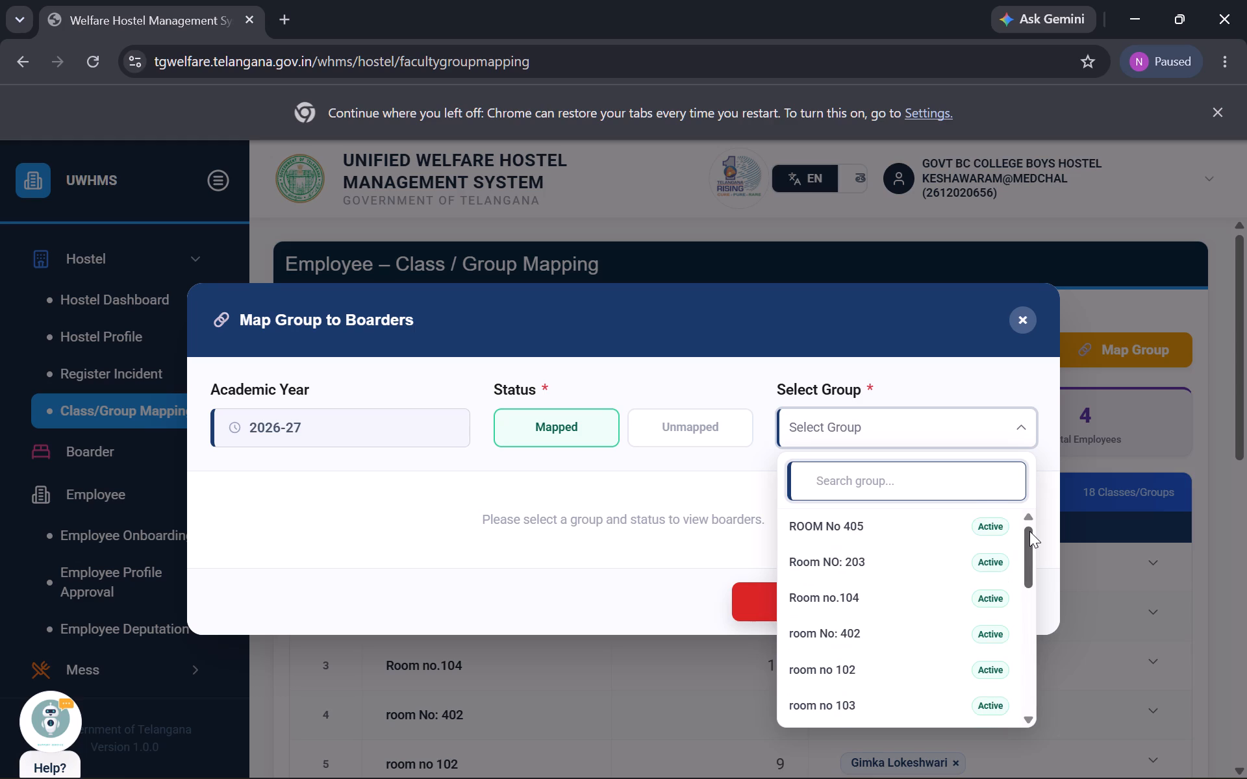
pyautogui.click(1033, 520)
pyautogui.tripleClick(1027, 712)
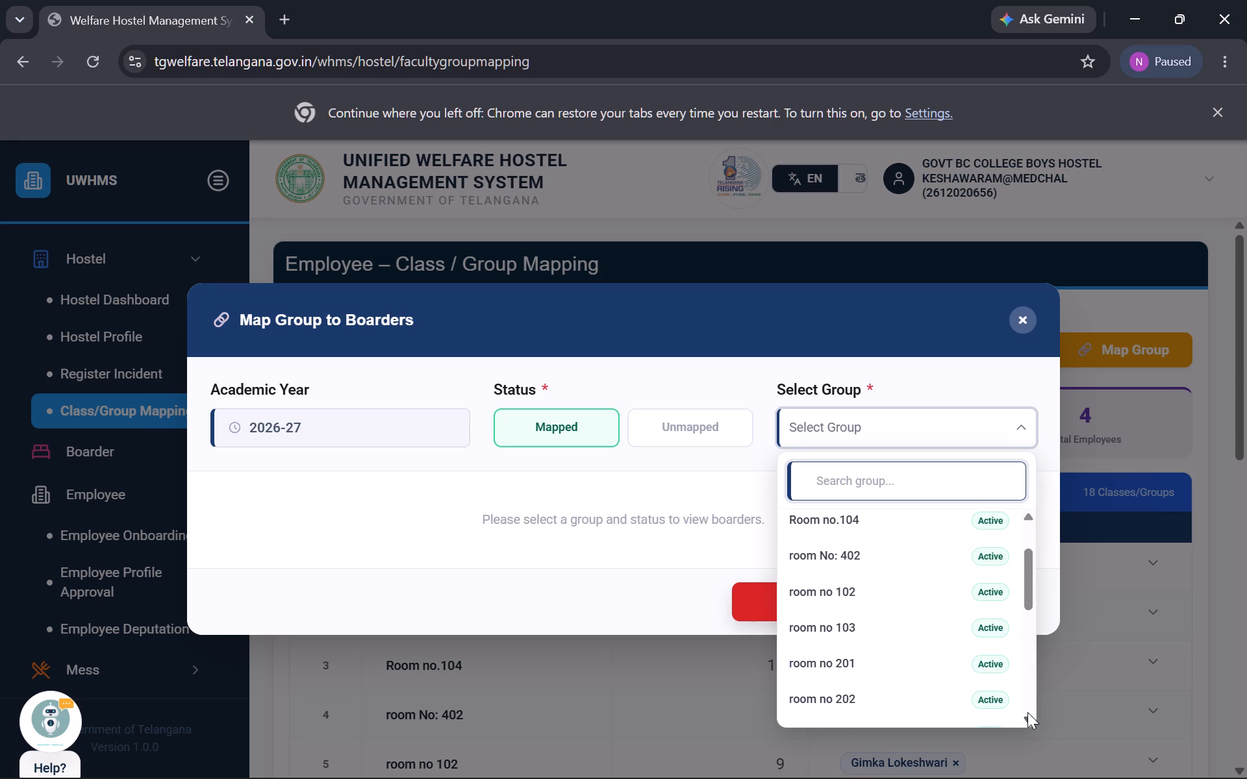
pyautogui.tripleClick(1027, 712)
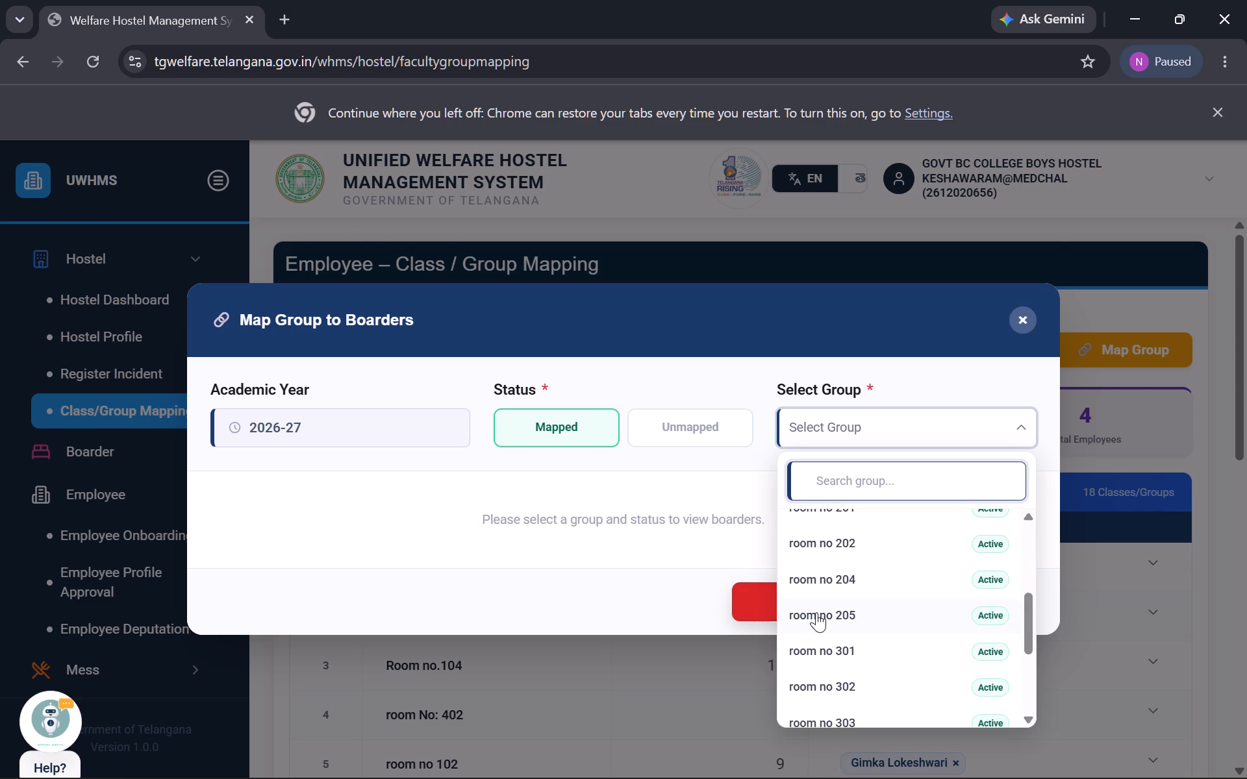
pyautogui.click(816, 612)
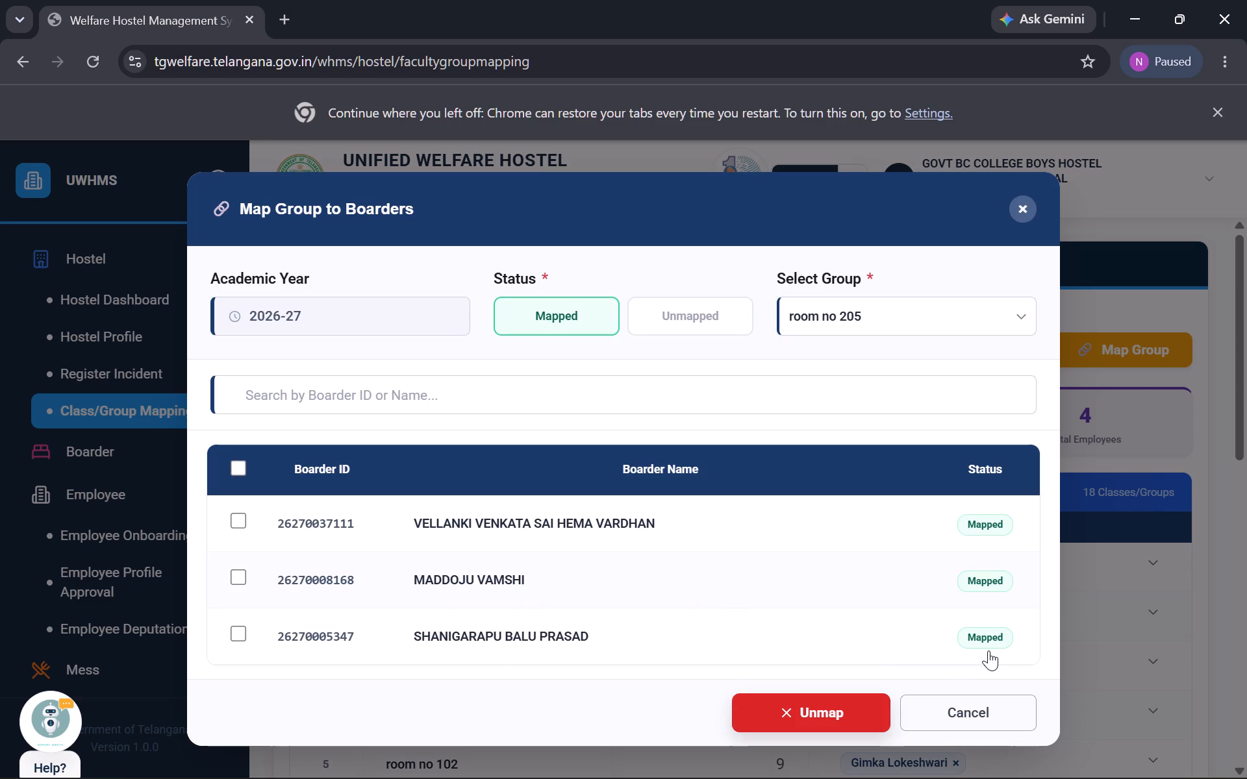
pyautogui.click(1051, 660)
pyautogui.click(1053, 634)
pyautogui.doubleClick(1053, 634)
pyautogui.click(1053, 634)
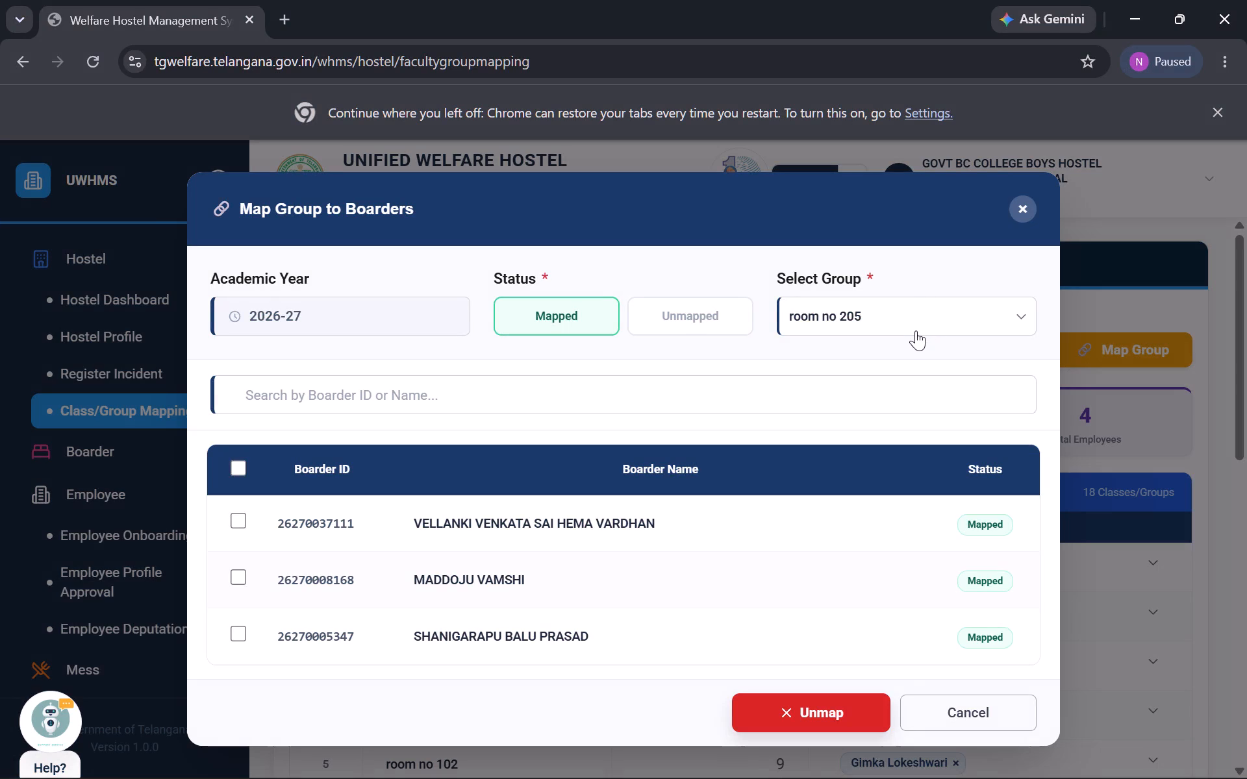
# Review the full list of boarders already mapped to the group Room NO: 203.
pyautogui.click(916, 307)
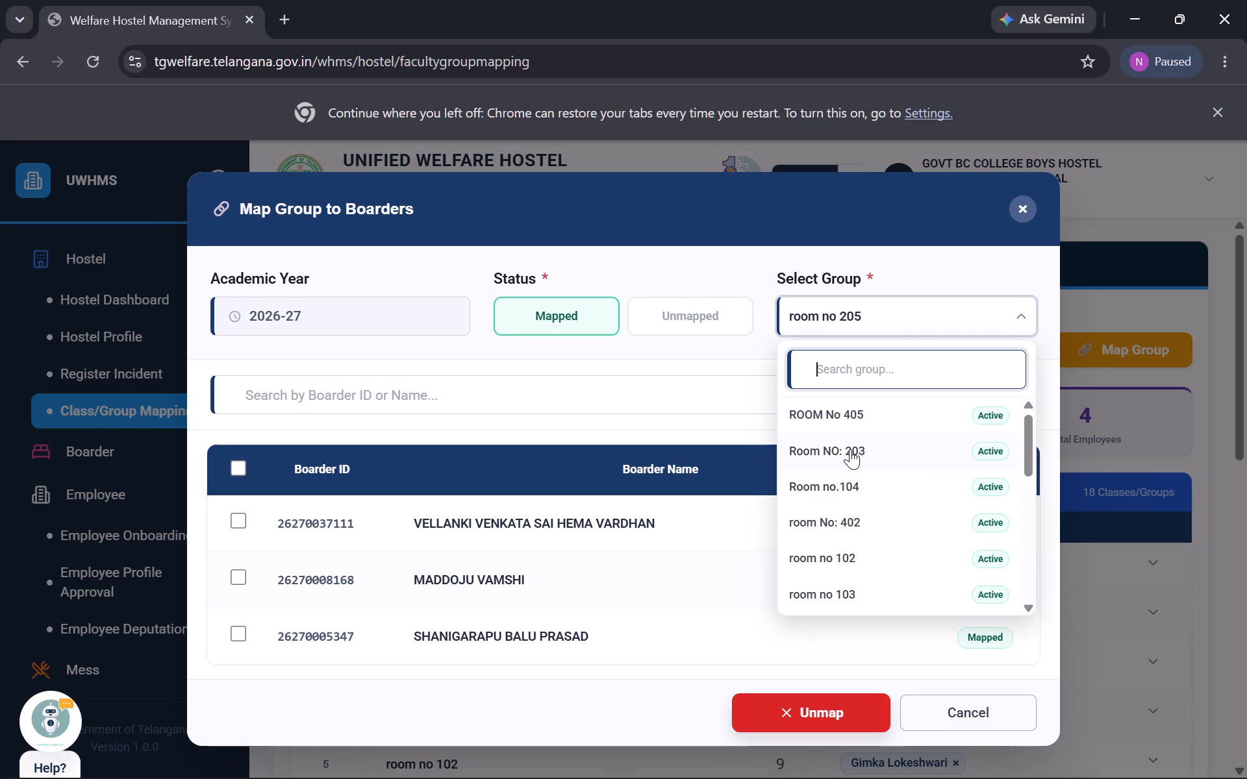
pyautogui.click(850, 449)
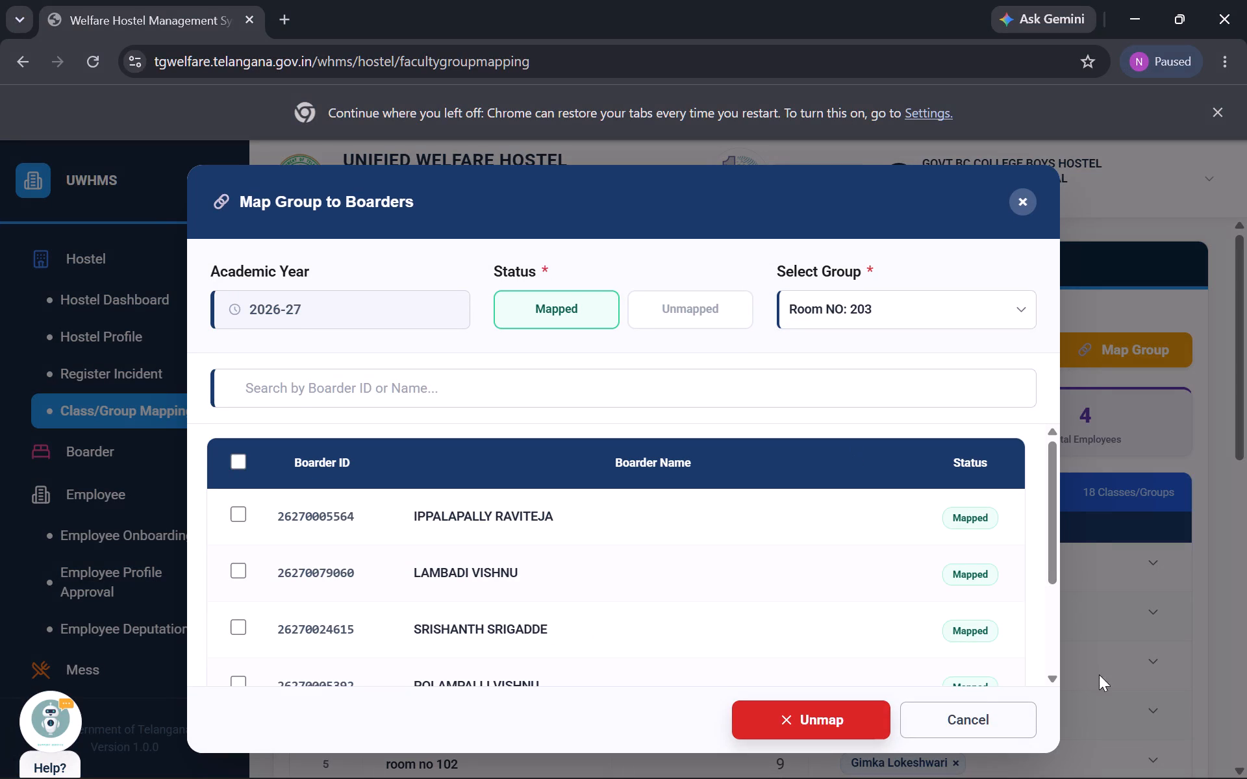
pyautogui.click(1055, 669)
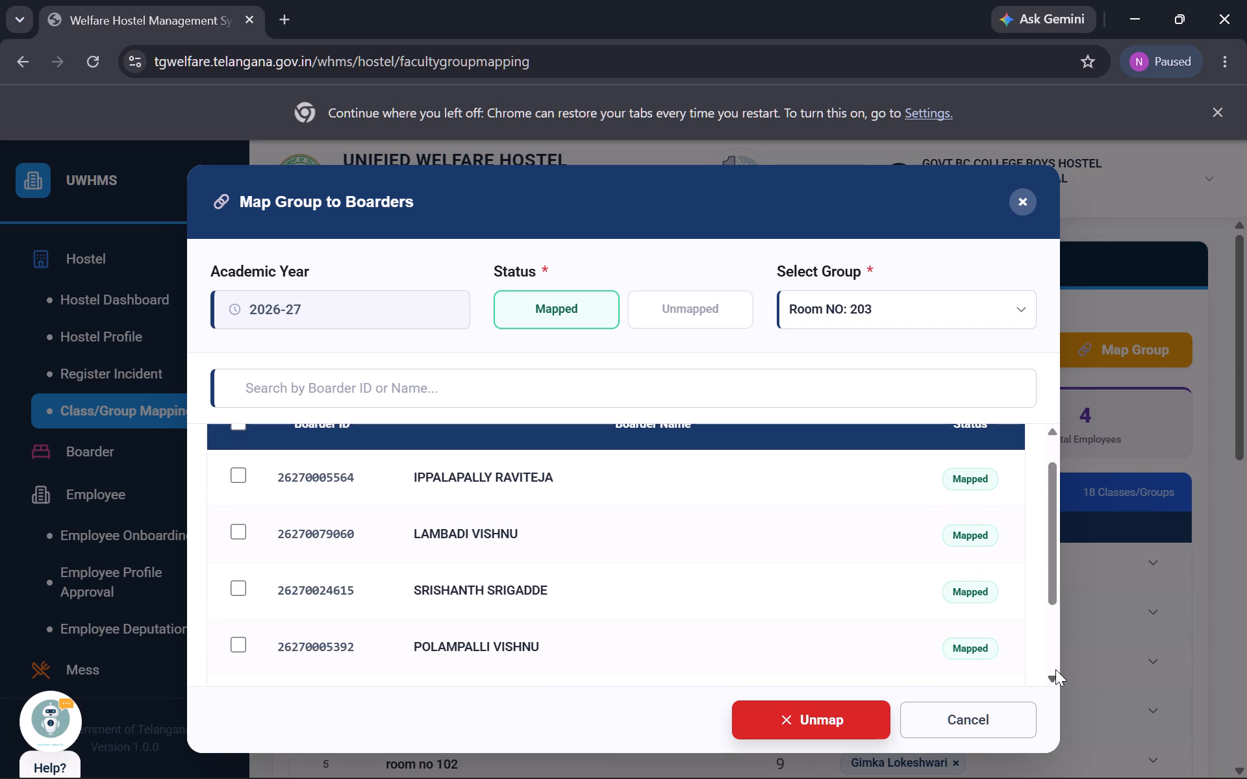
pyautogui.click(1055, 669)
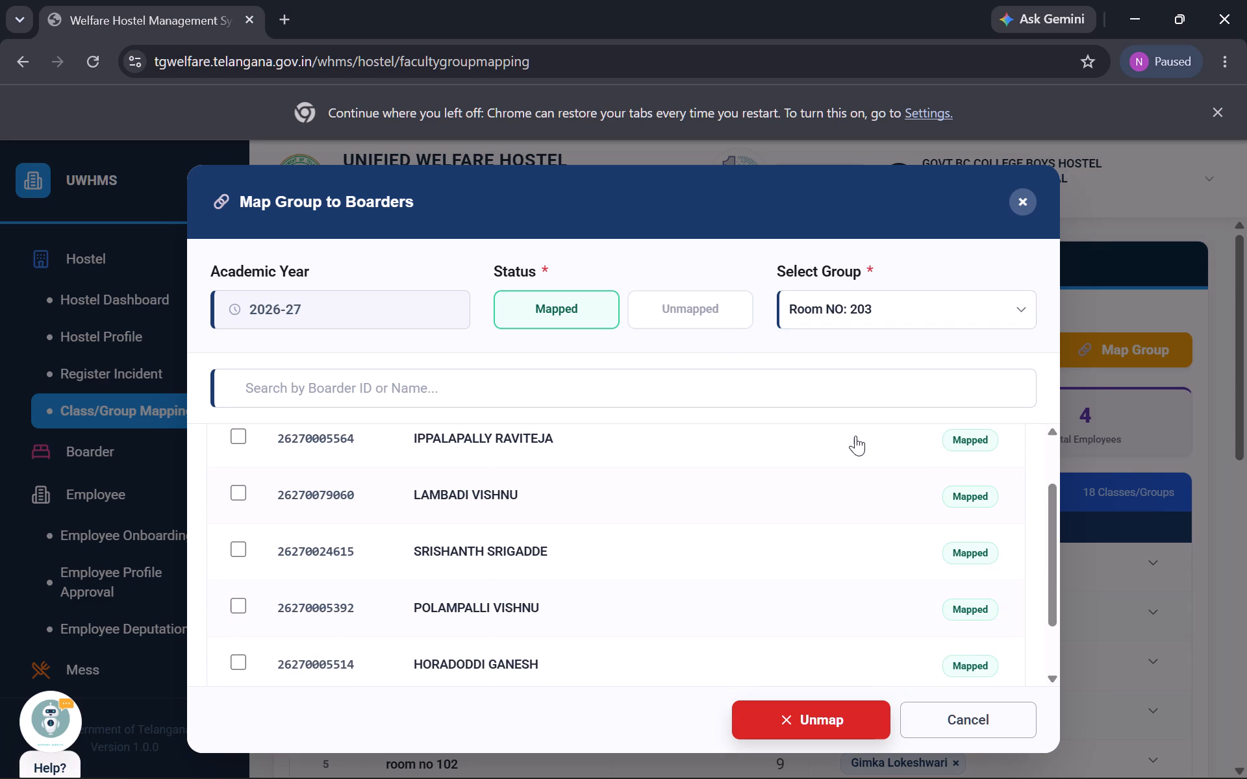
pyautogui.click(898, 291)
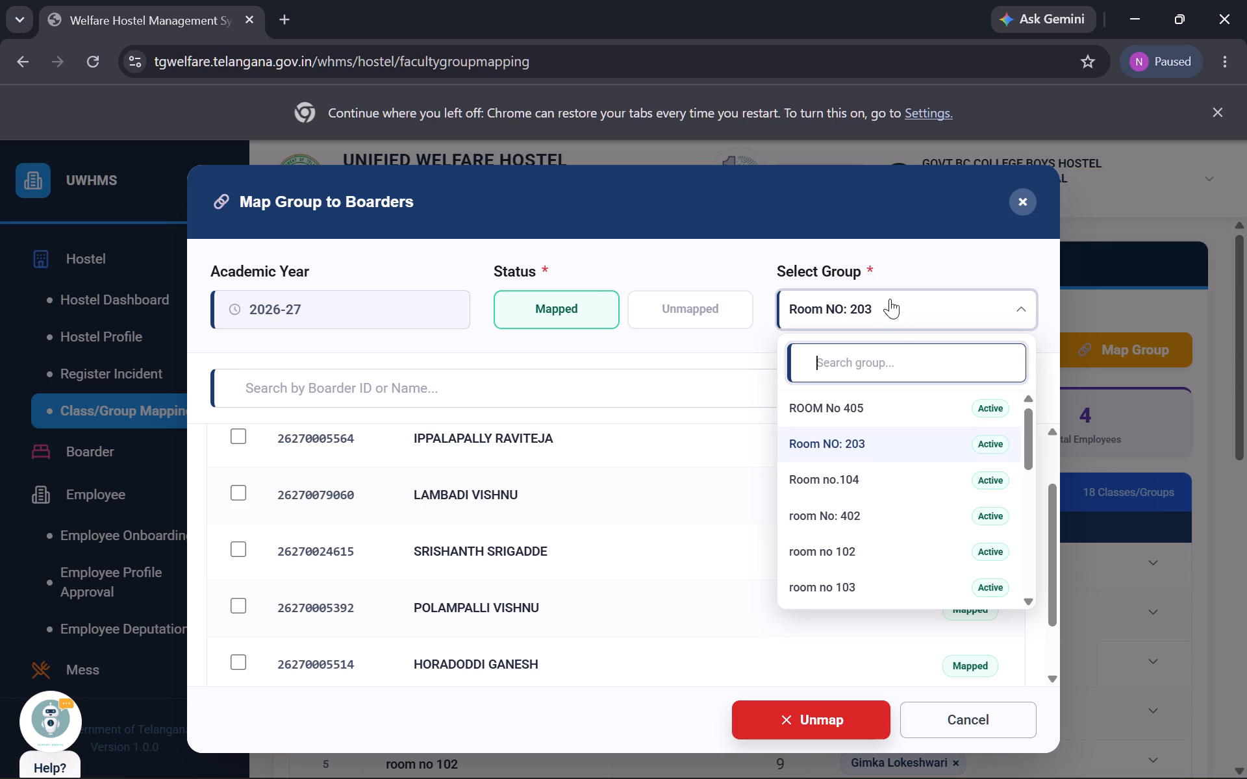
pyautogui.click(642, 391)
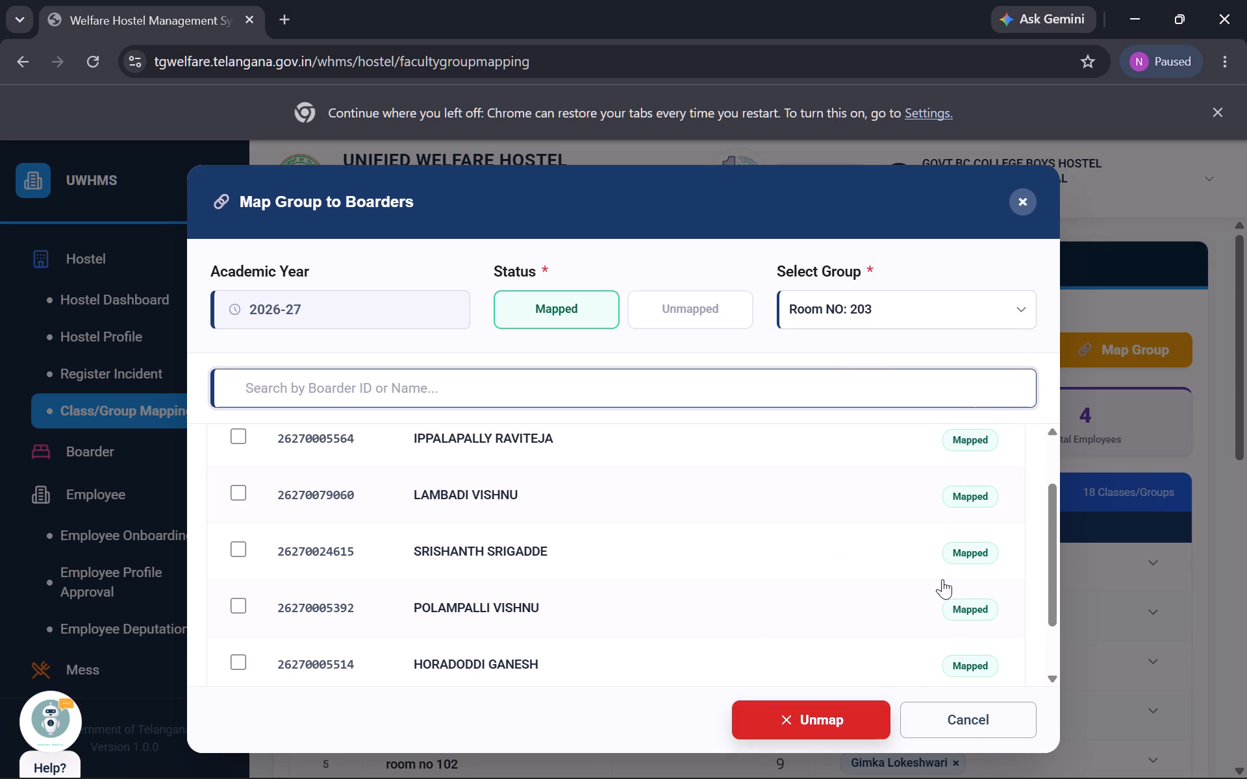
pyautogui.click(1050, 661)
pyautogui.click(1050, 661)
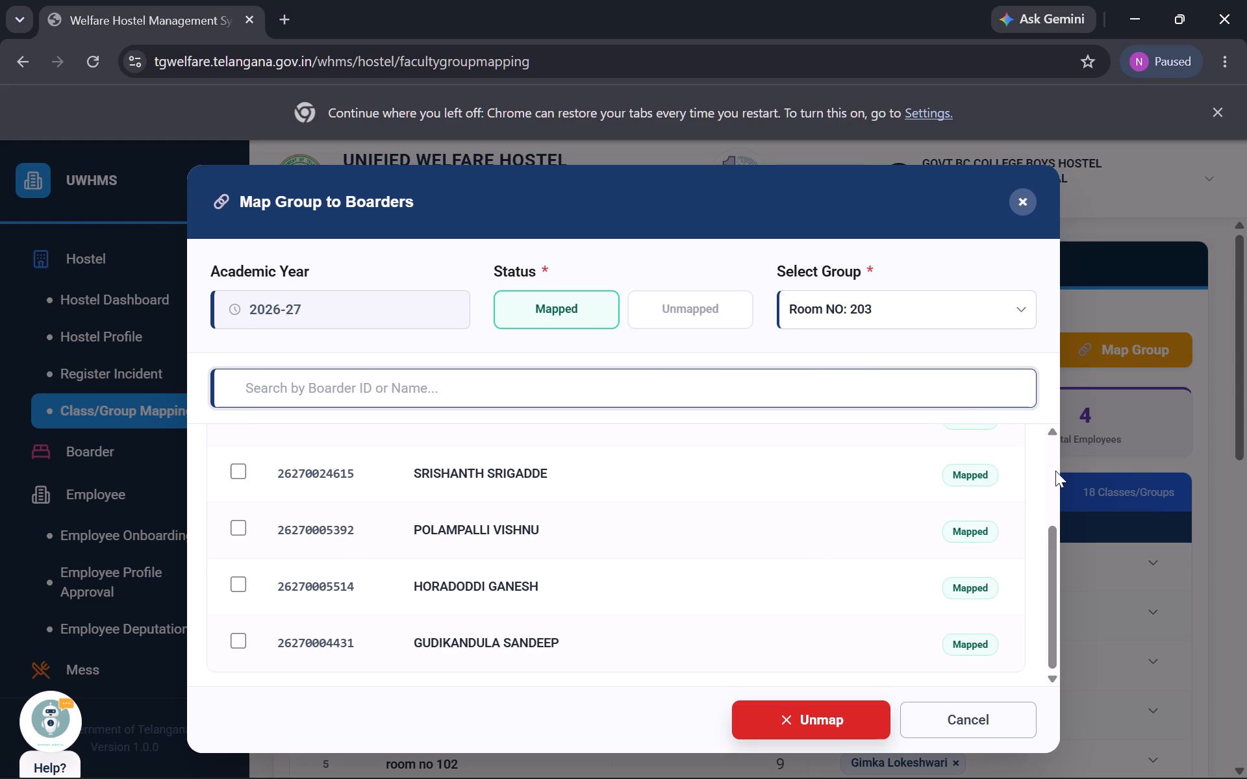
pyautogui.doubleClick(1055, 448)
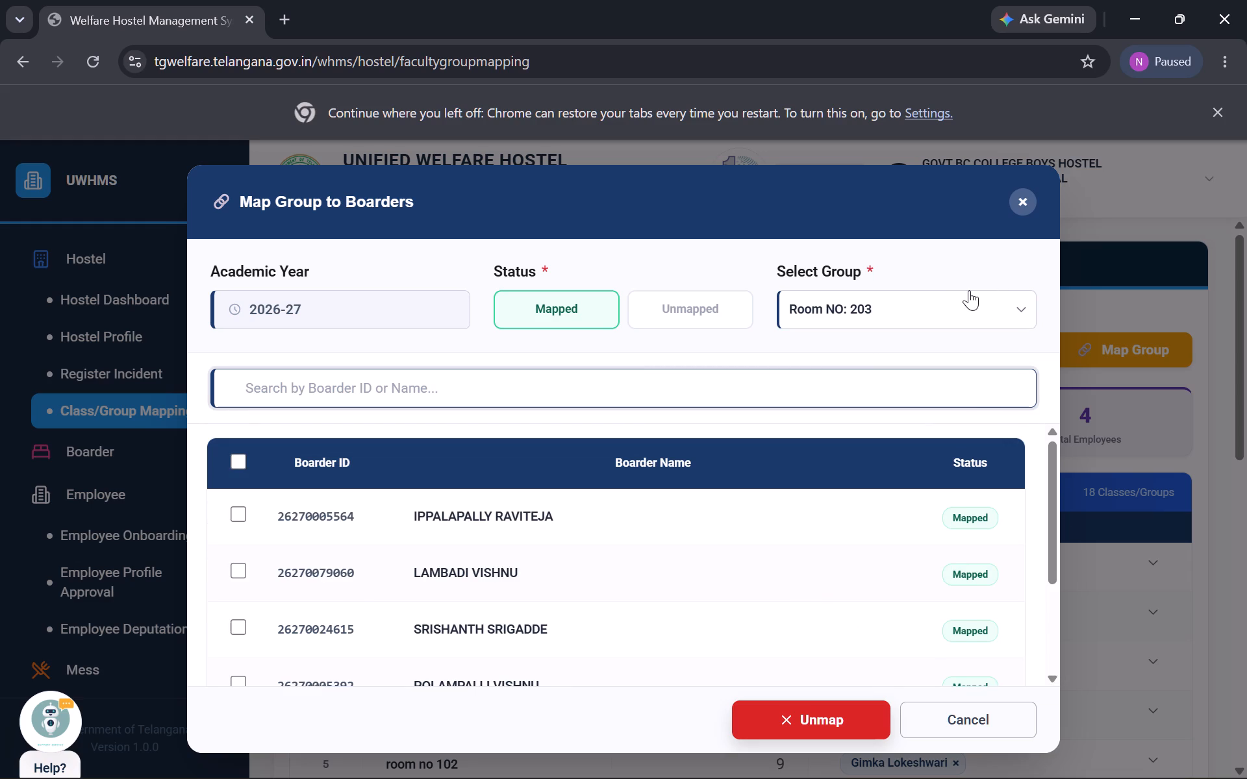
# Switch the group to room no 202 and review the full list of boarders mapped to it.
pyautogui.click(950, 297)
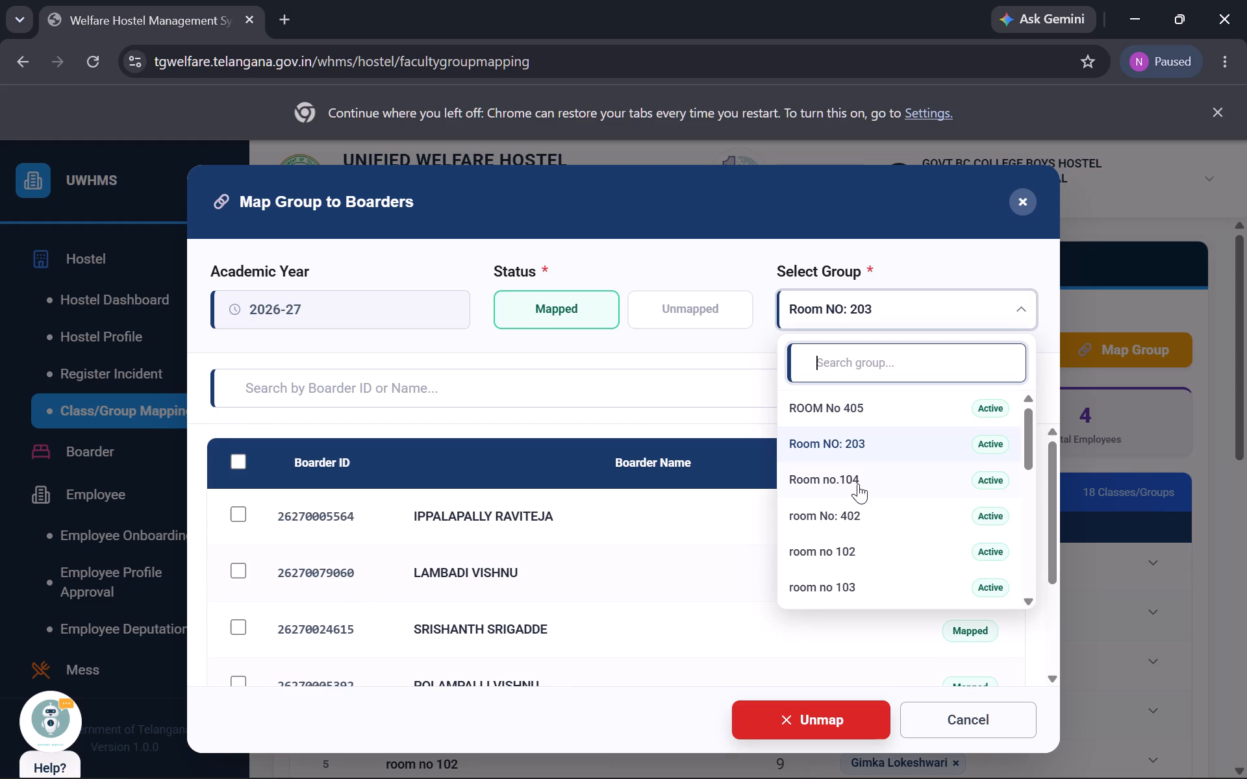
pyautogui.click(1030, 590)
pyautogui.doubleClick(1030, 590)
pyautogui.tripleClick(1030, 590)
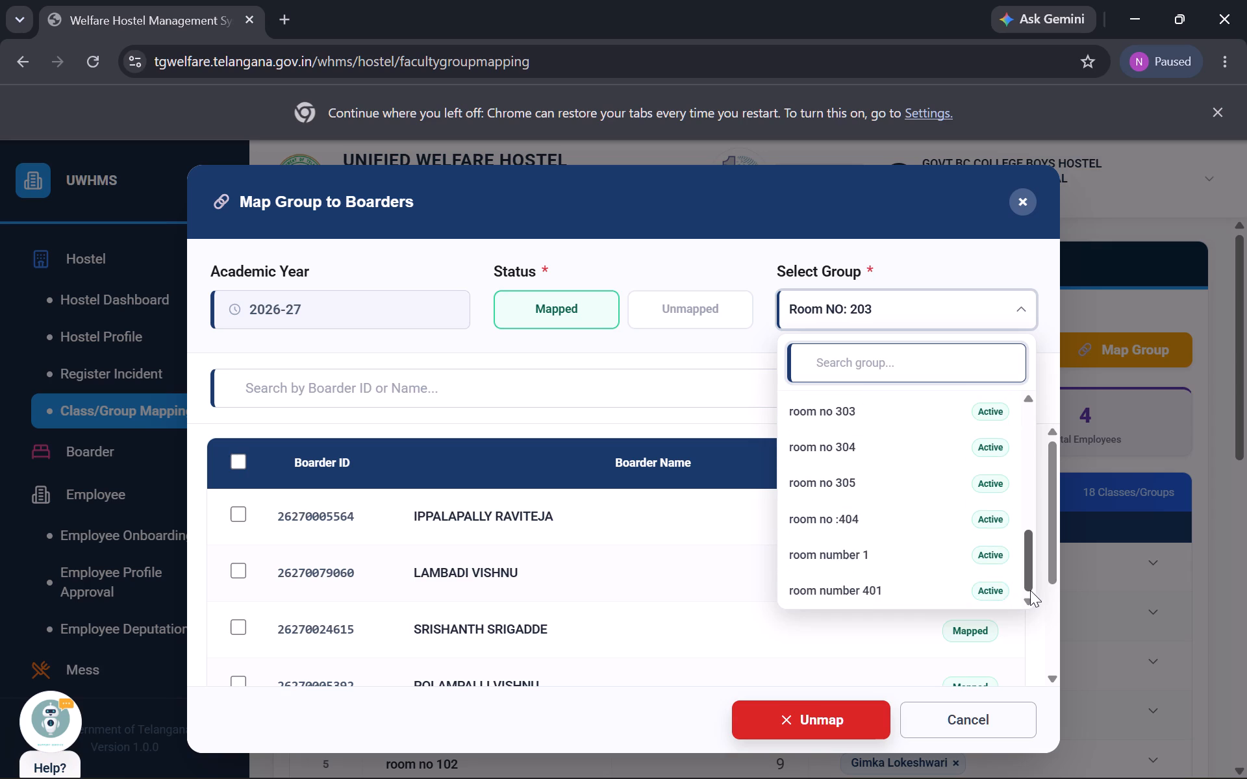
pyautogui.click(1029, 415)
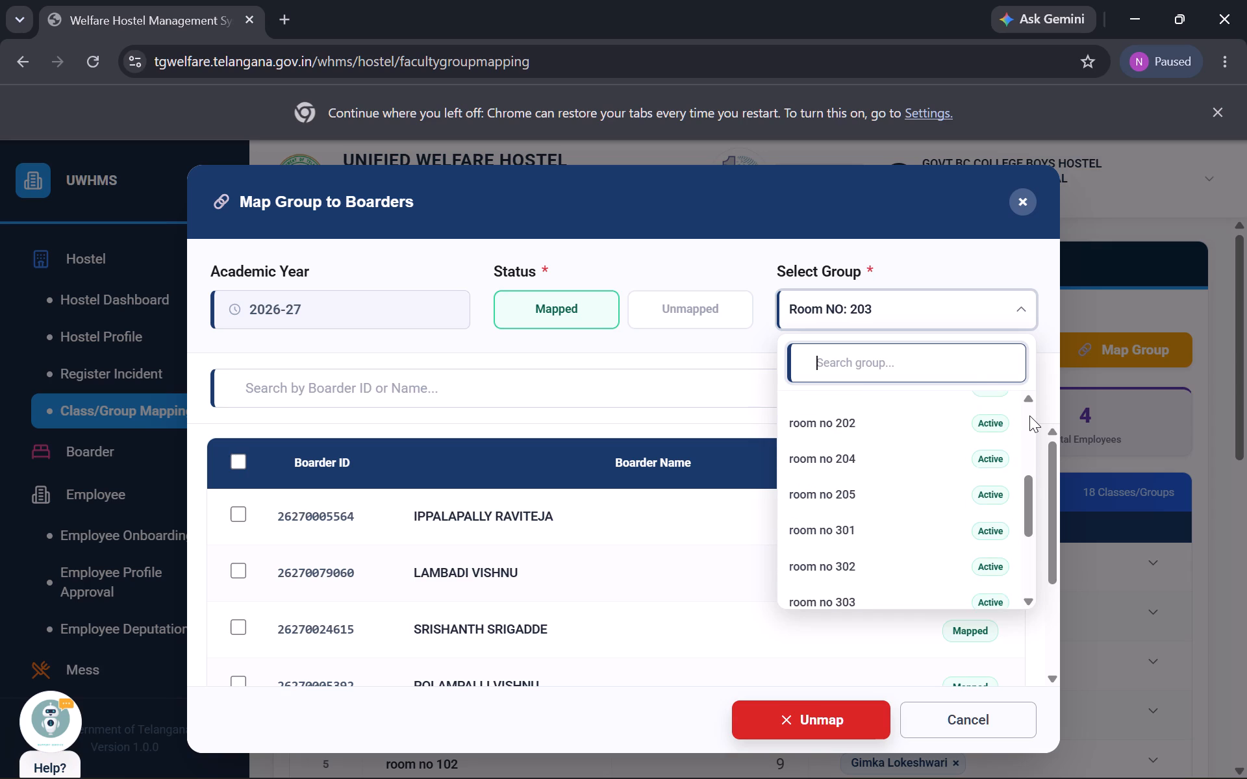
pyautogui.click(1029, 415)
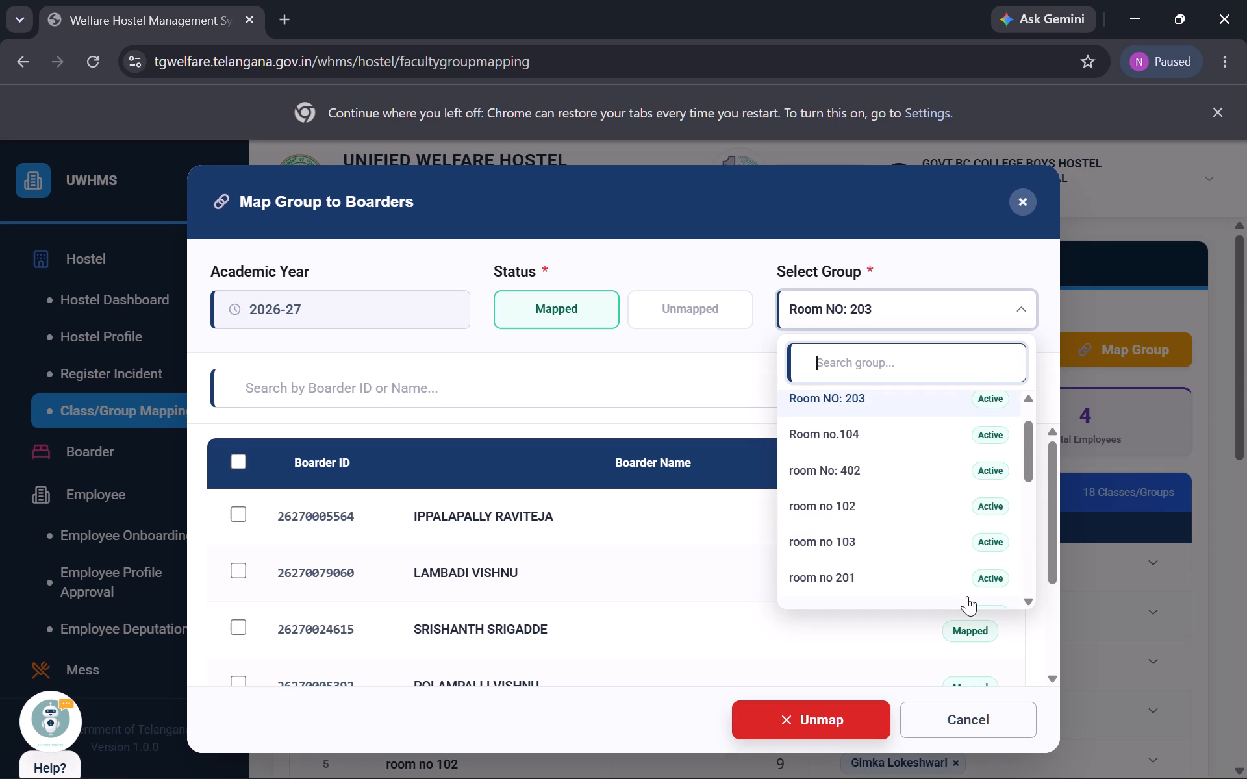
pyautogui.click(1030, 405)
pyautogui.click(1030, 405)
pyautogui.click(1030, 405)
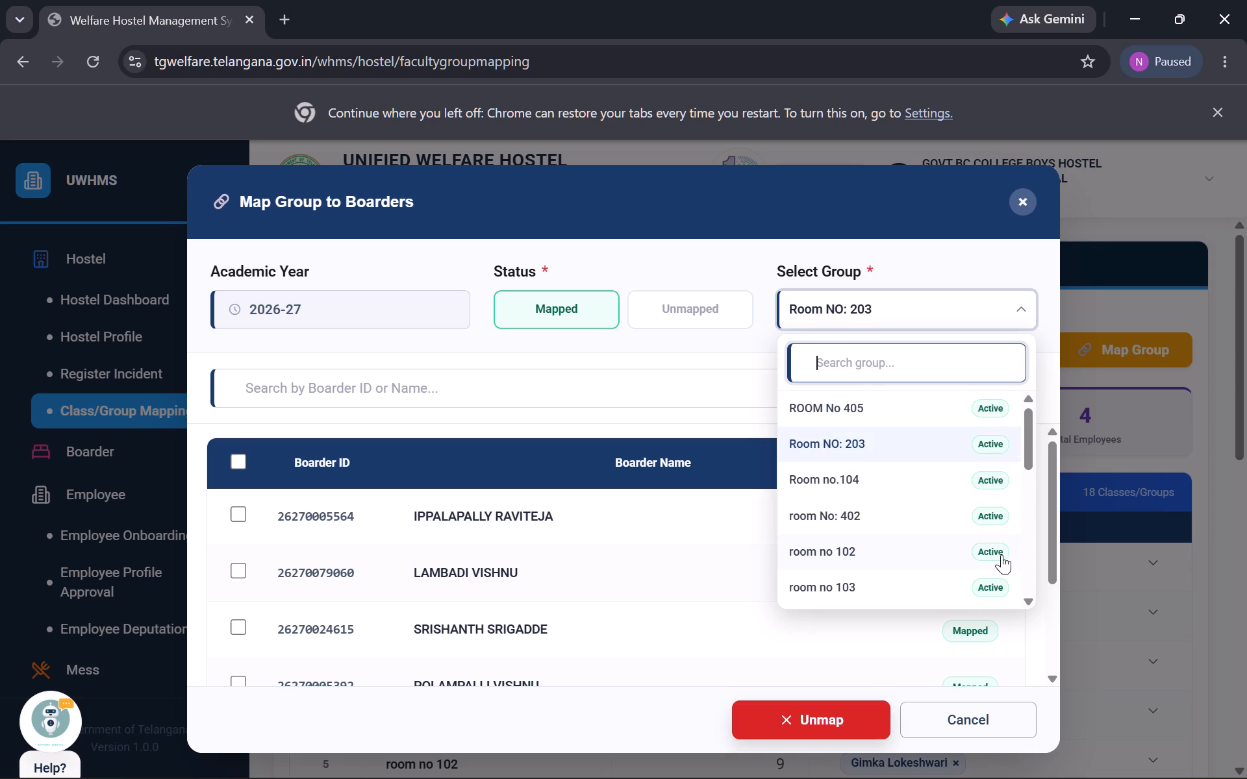
pyautogui.tripleClick(1032, 598)
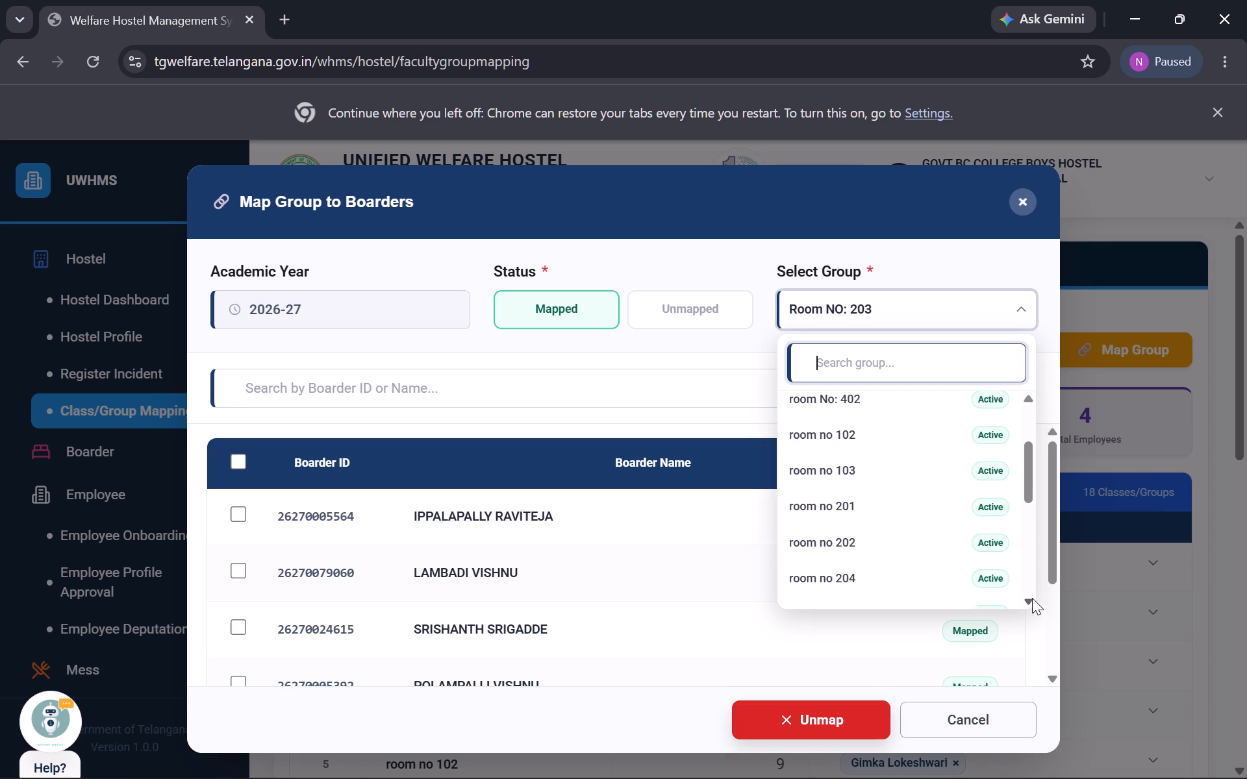
pyautogui.click(849, 549)
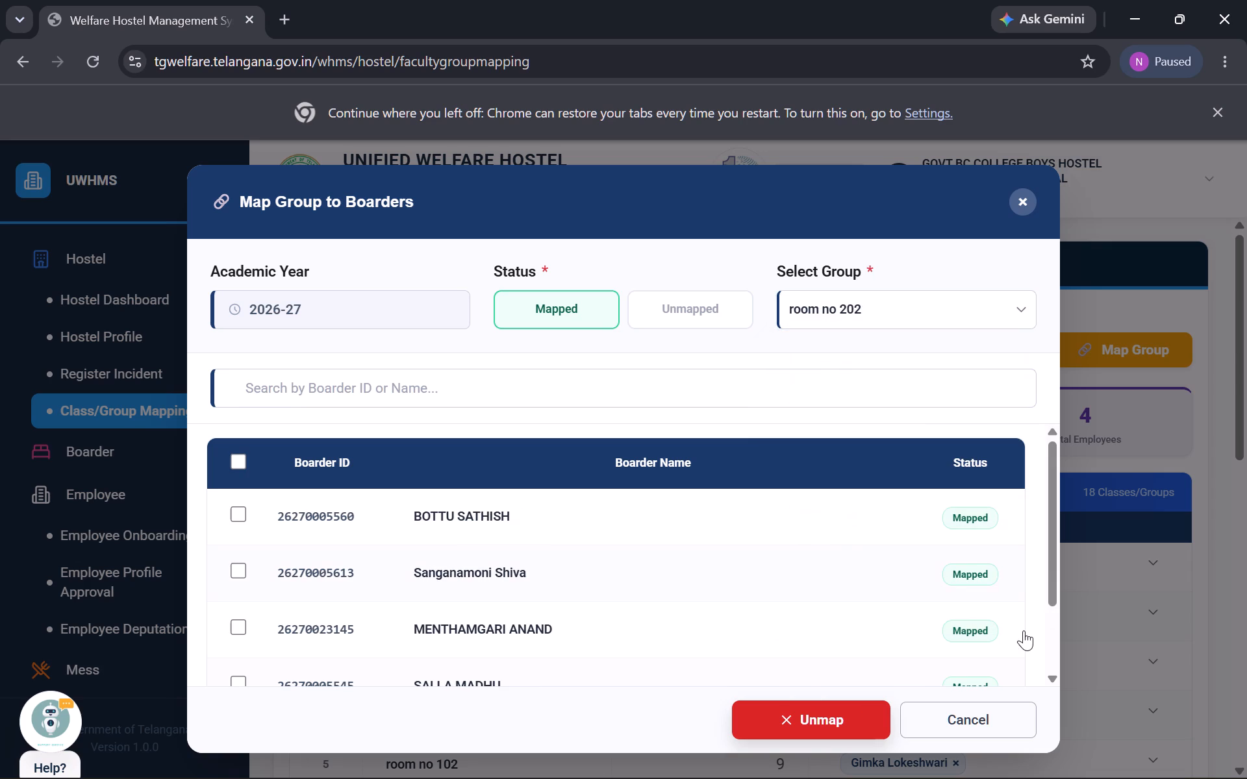
pyautogui.click(1046, 649)
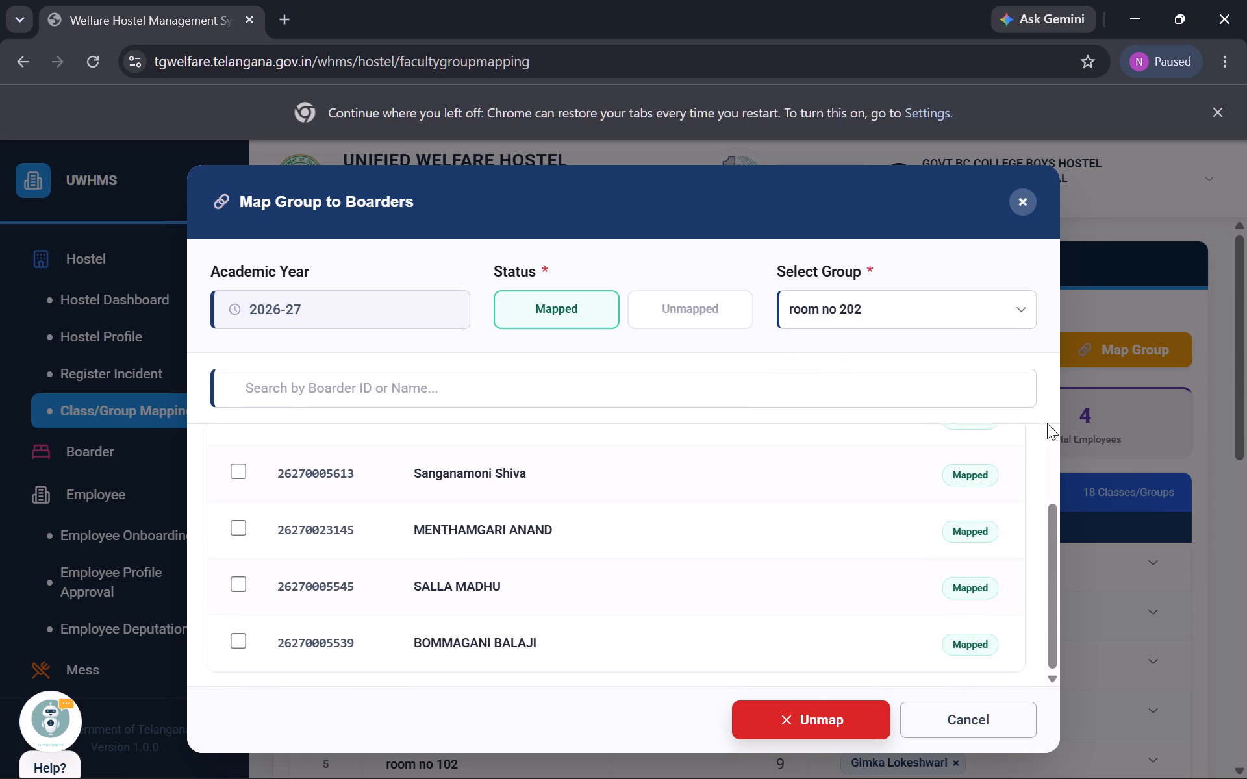
pyautogui.click(1057, 437)
pyautogui.click(1054, 449)
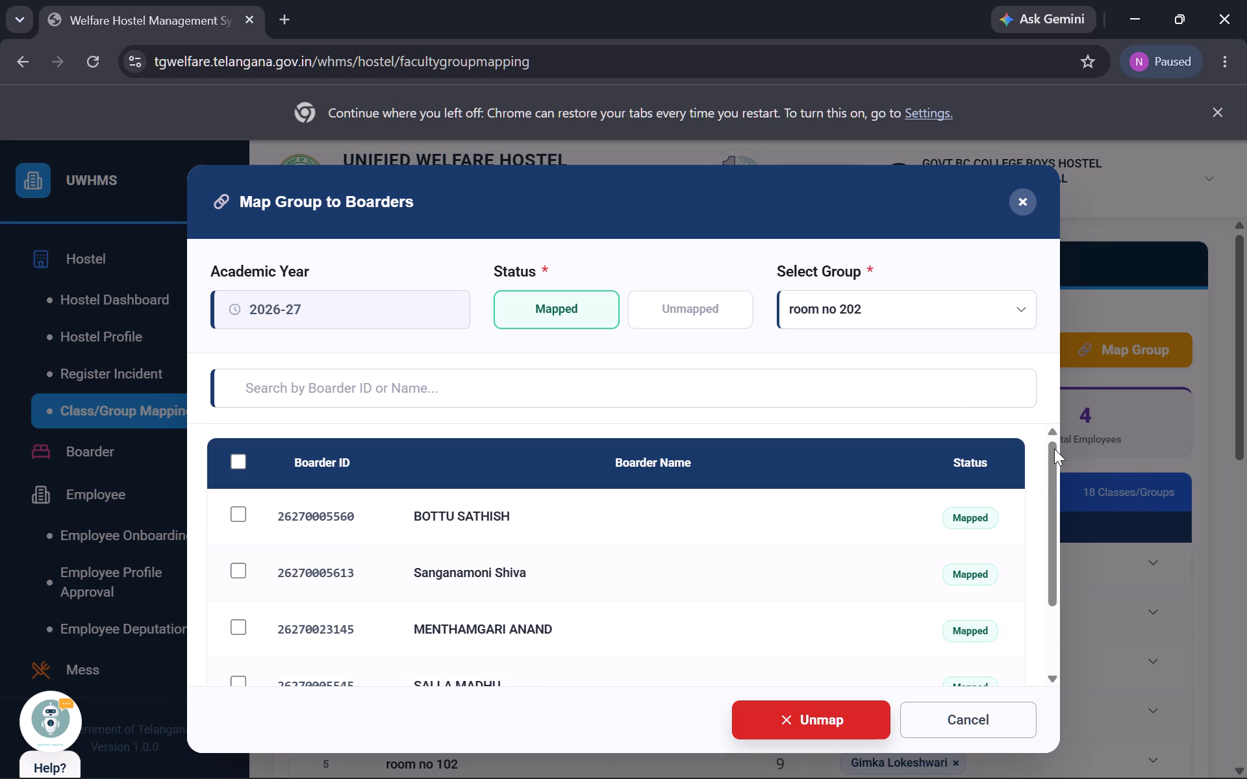
# Search the unmapped boarders for "shiv" and map the matching boarder to the group room no 202.
pyautogui.click(710, 313)
pyautogui.click(336, 384)
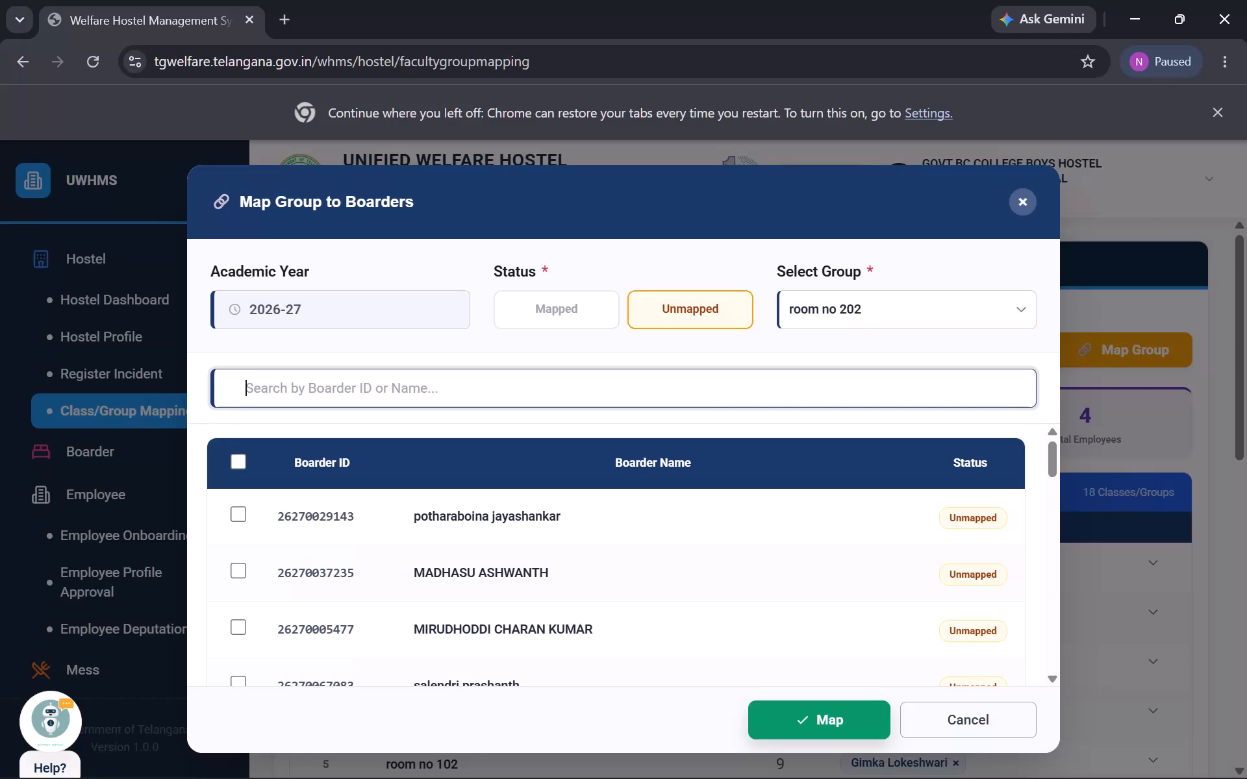
pyautogui.write('shiv')
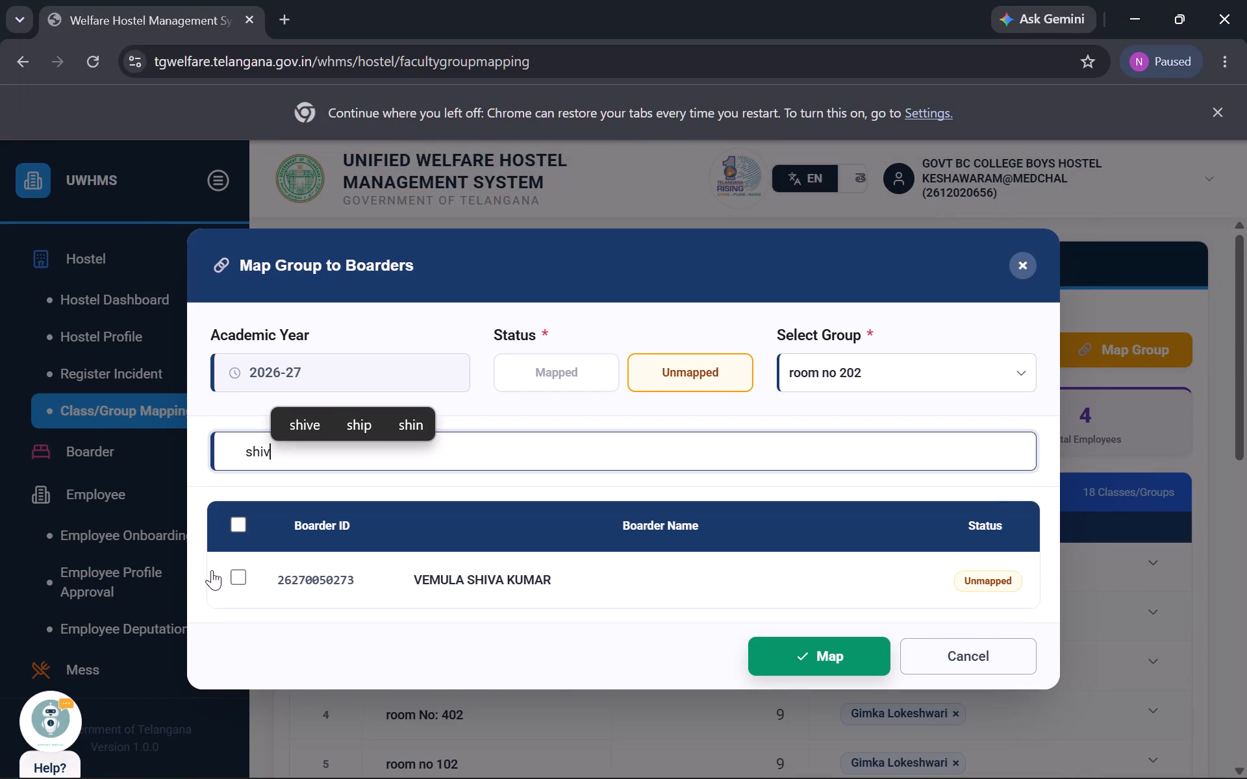
pyautogui.click(231, 573)
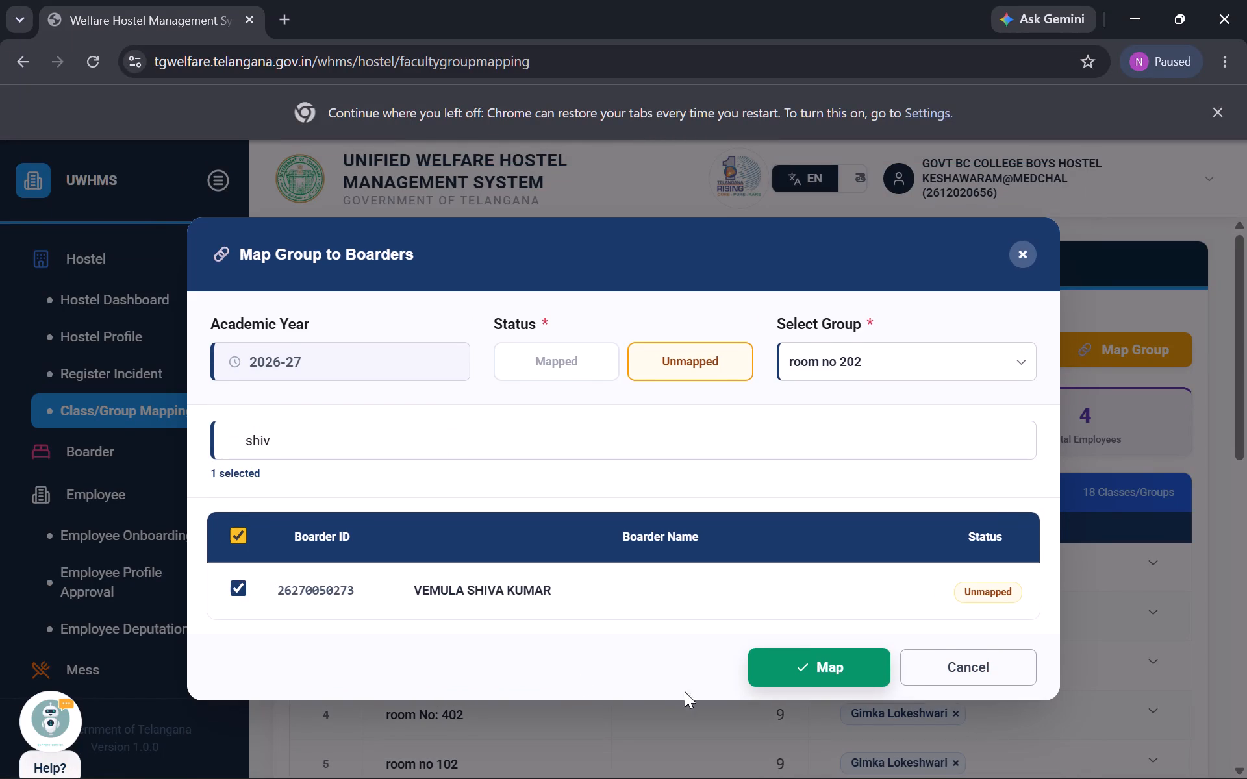
pyautogui.click(800, 680)
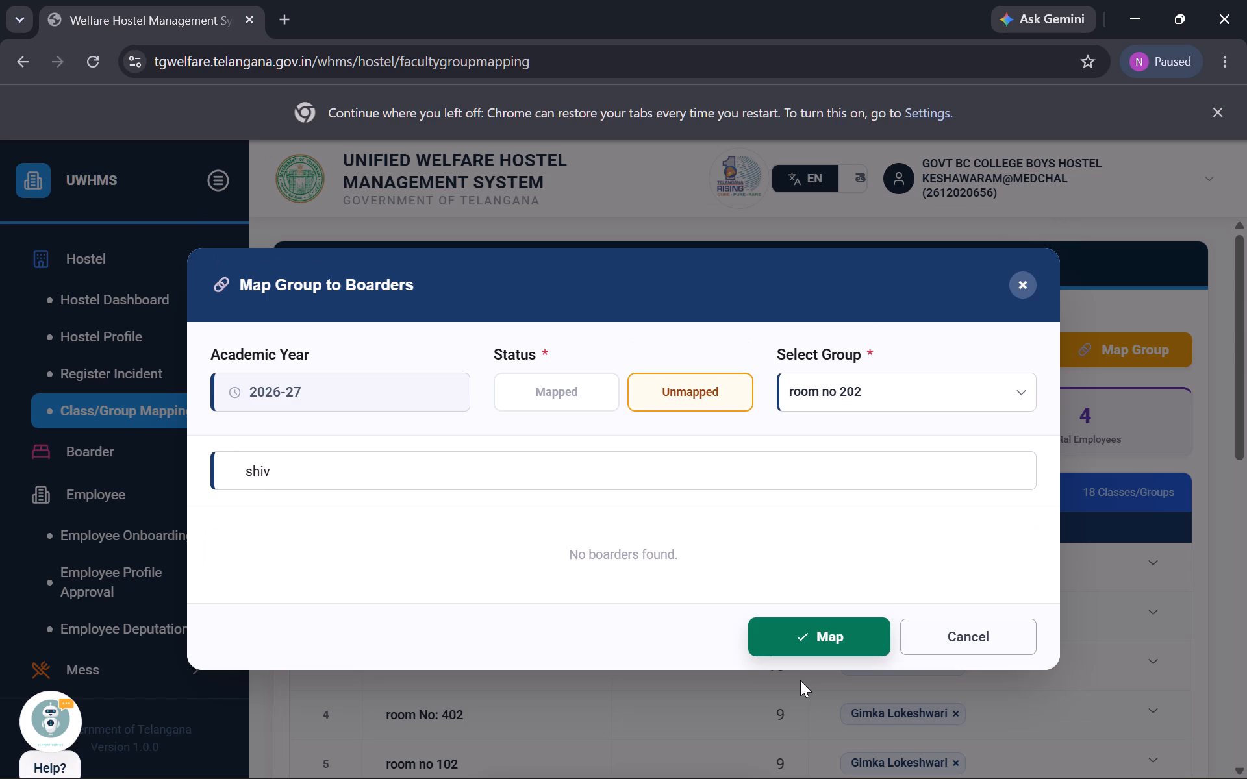
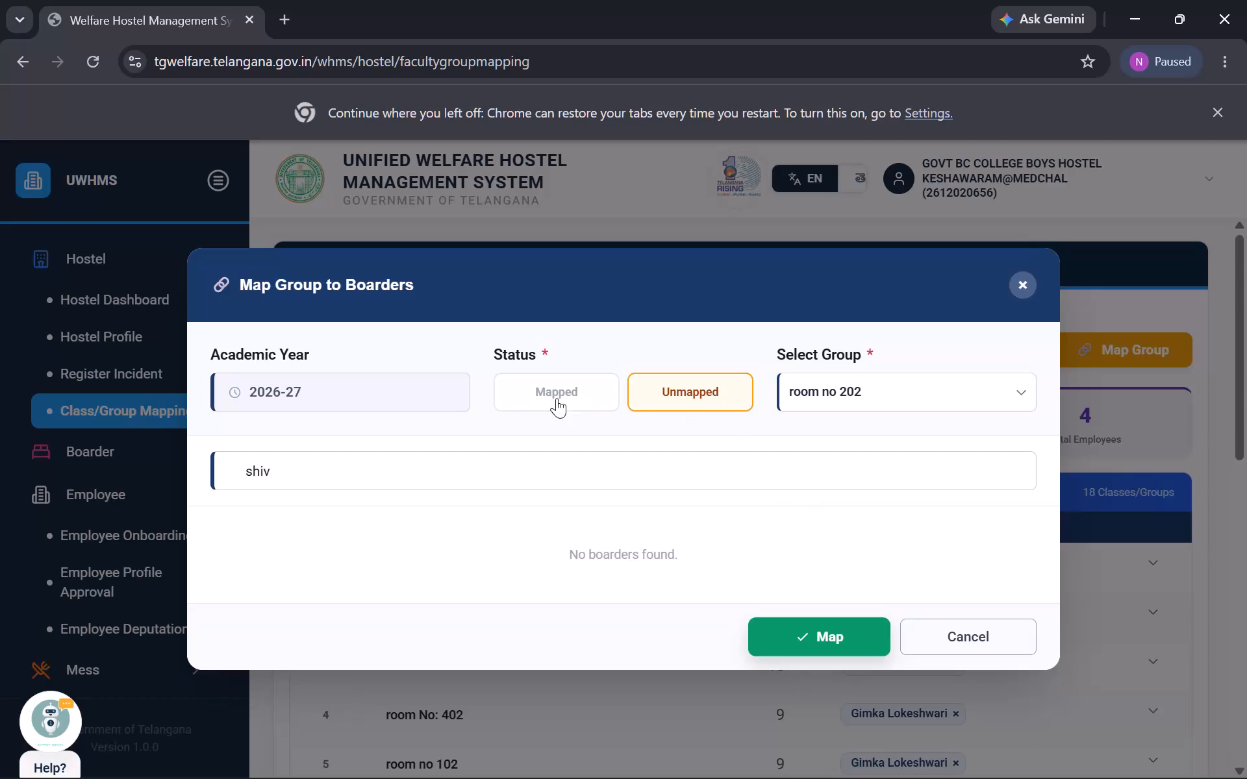
# Search the unmapped boarders for "loke" and select the matching boarder for the group room no 202.
pyautogui.click(295, 469)
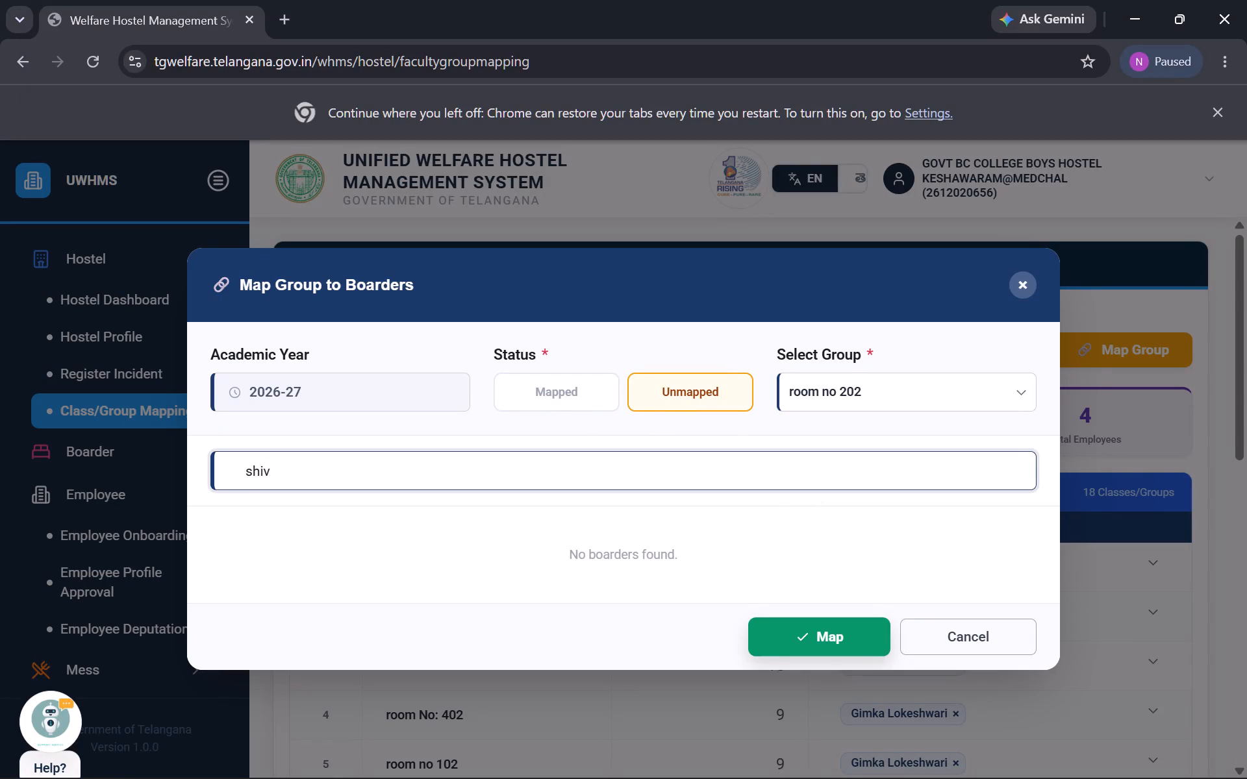
pyautogui.press('BackSpace')
pyautogui.press('BackSpace')
pyautogui.press('BackSpace')
pyautogui.press('BackSpace')
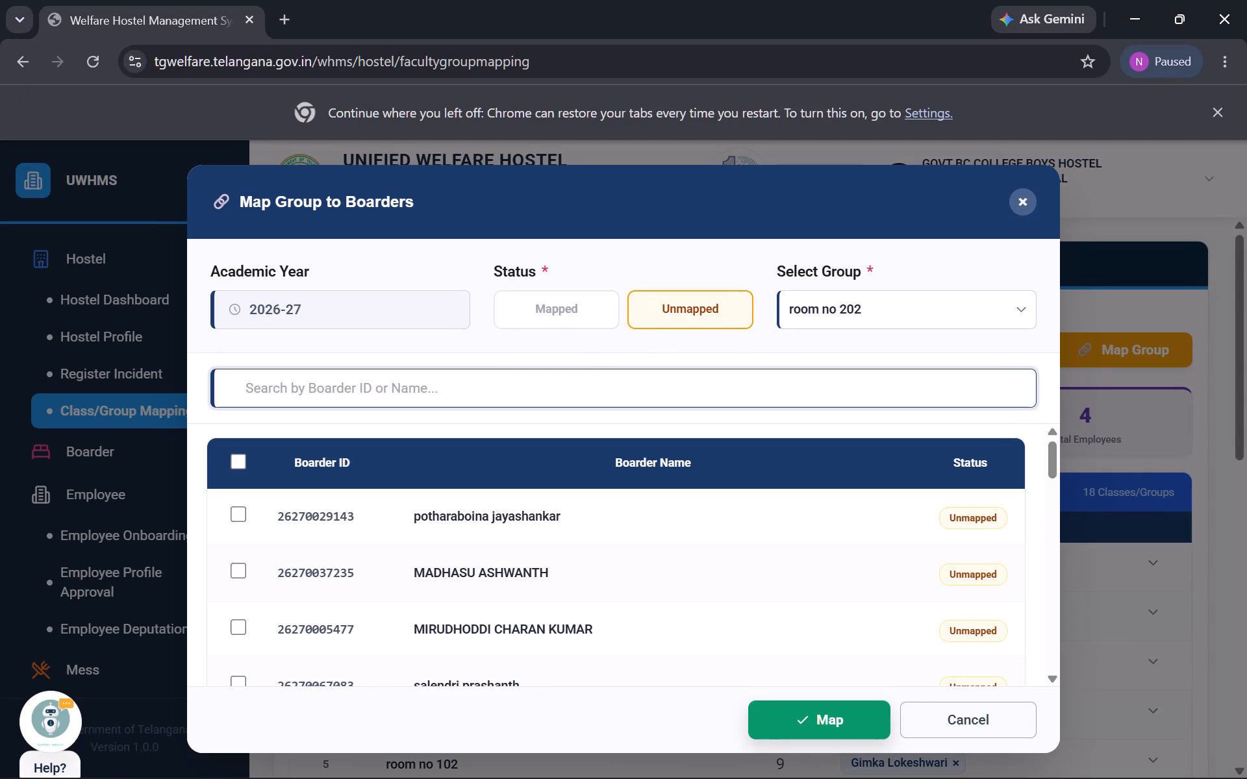
pyautogui.write('lok')
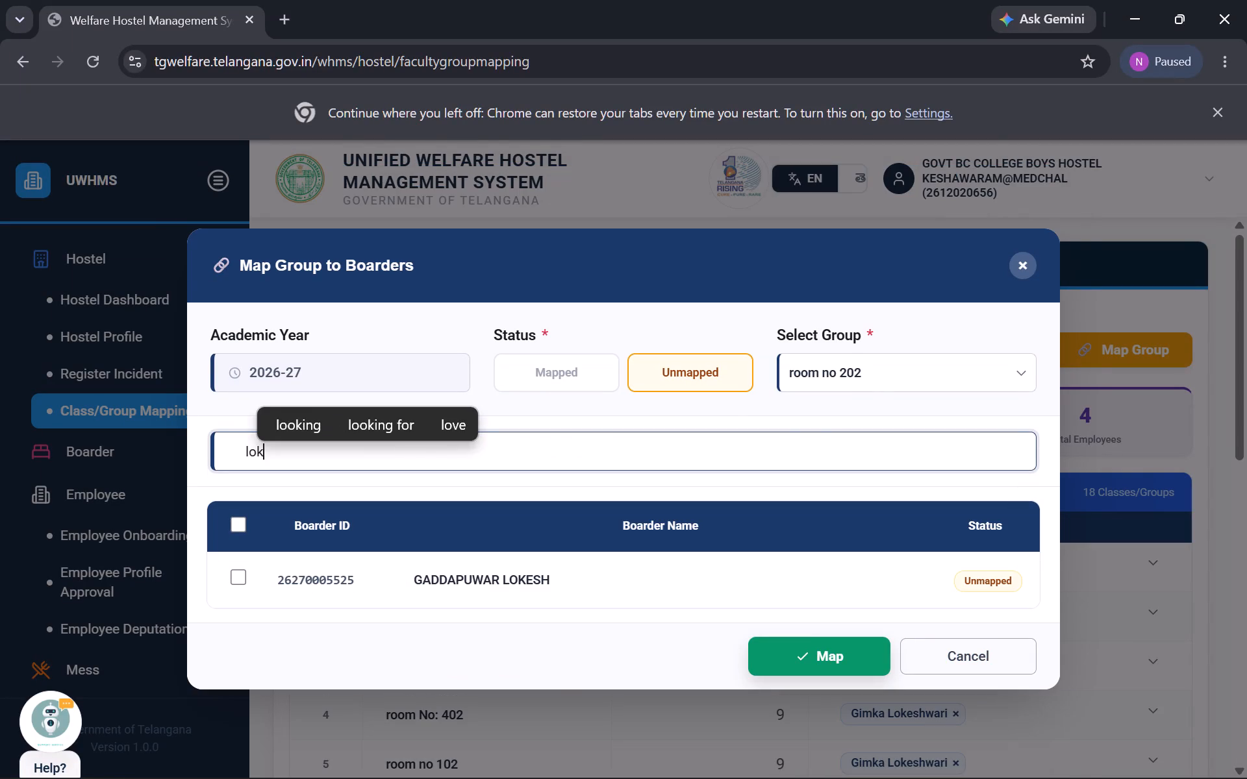
pyautogui.press('e')
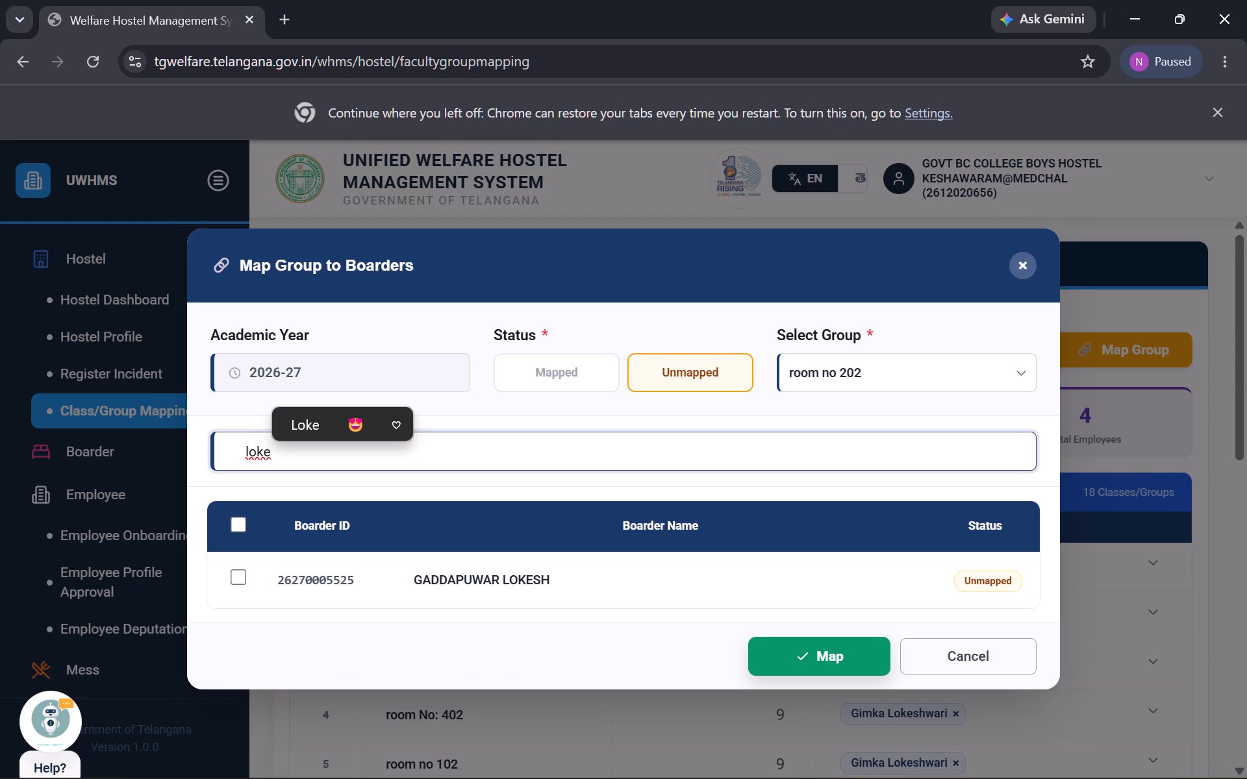
pyautogui.doubleClick(236, 580)
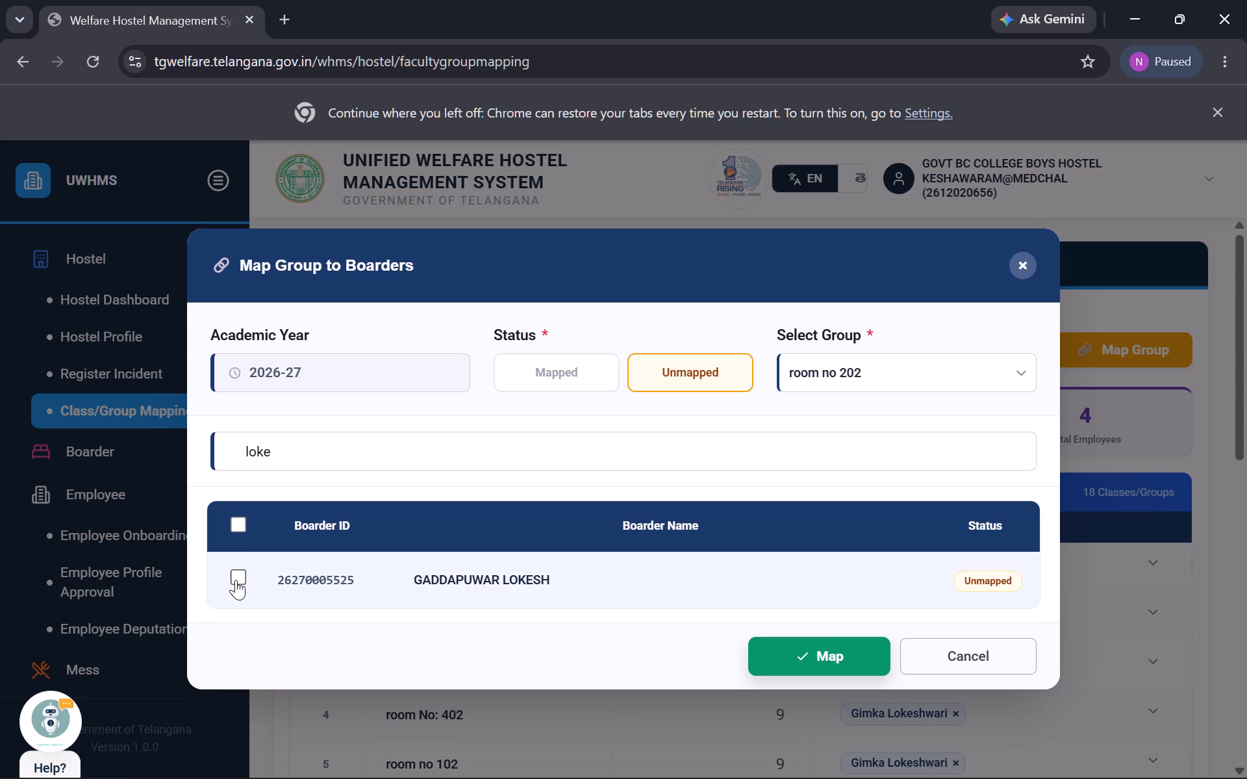
pyautogui.doubleClick(236, 580)
pyautogui.click(236, 580)
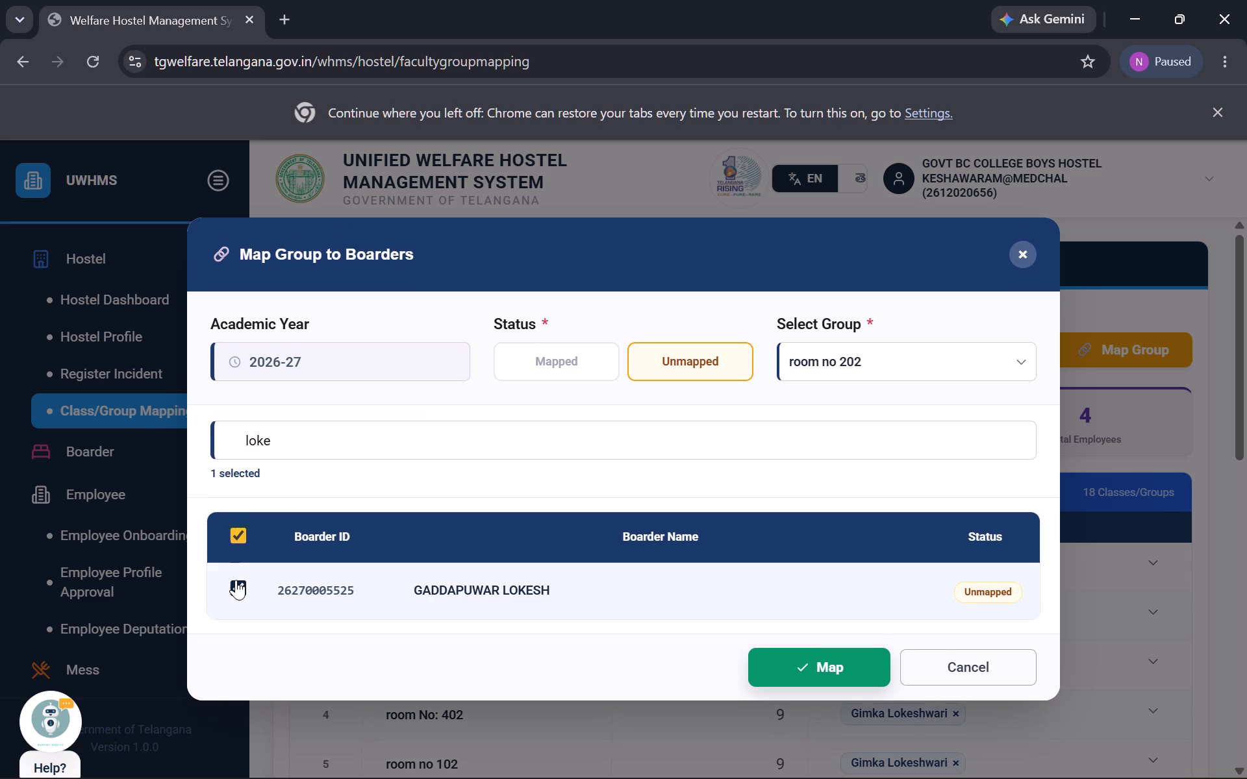
# Clear the boarder search to find another unmapped boarder for room no 202, keeping the current selection.
pyautogui.click(281, 436)
pyautogui.press('BackSpace')
pyautogui.press('BackSpace')
pyautogui.press('BackSpace')
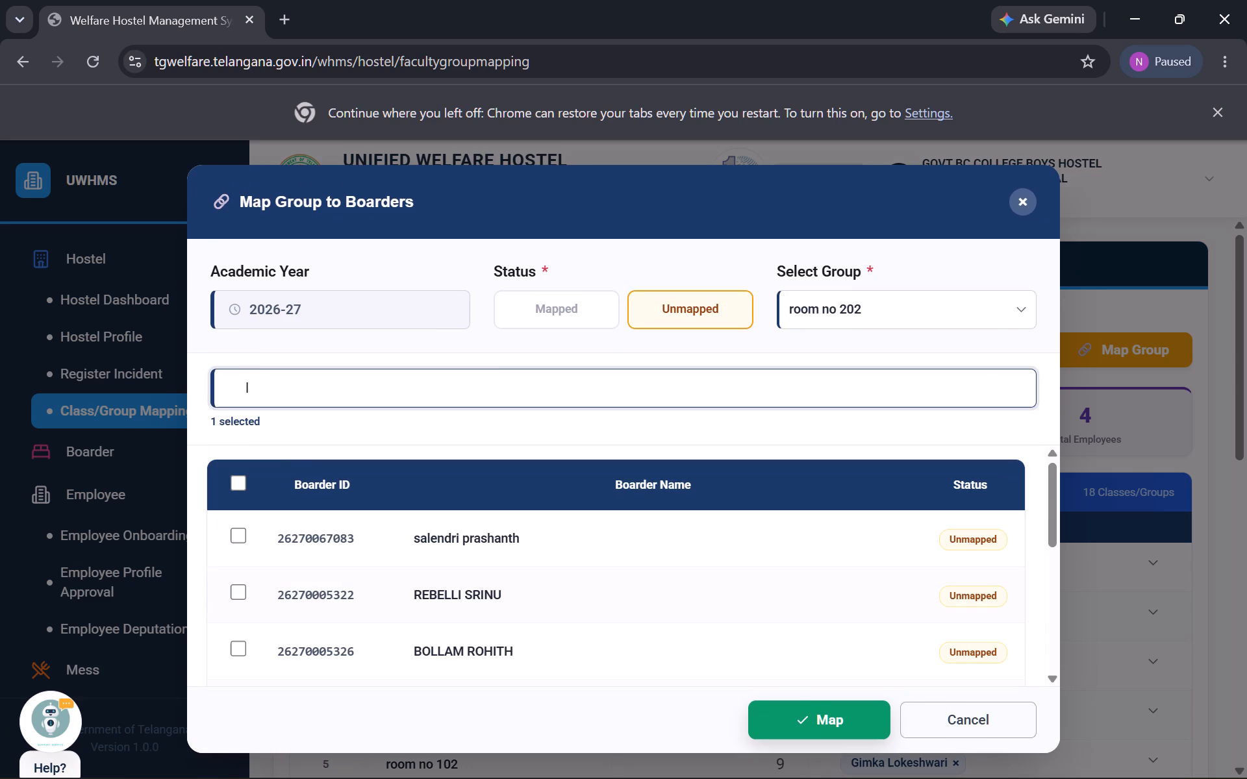
pyautogui.press('BackSpace')
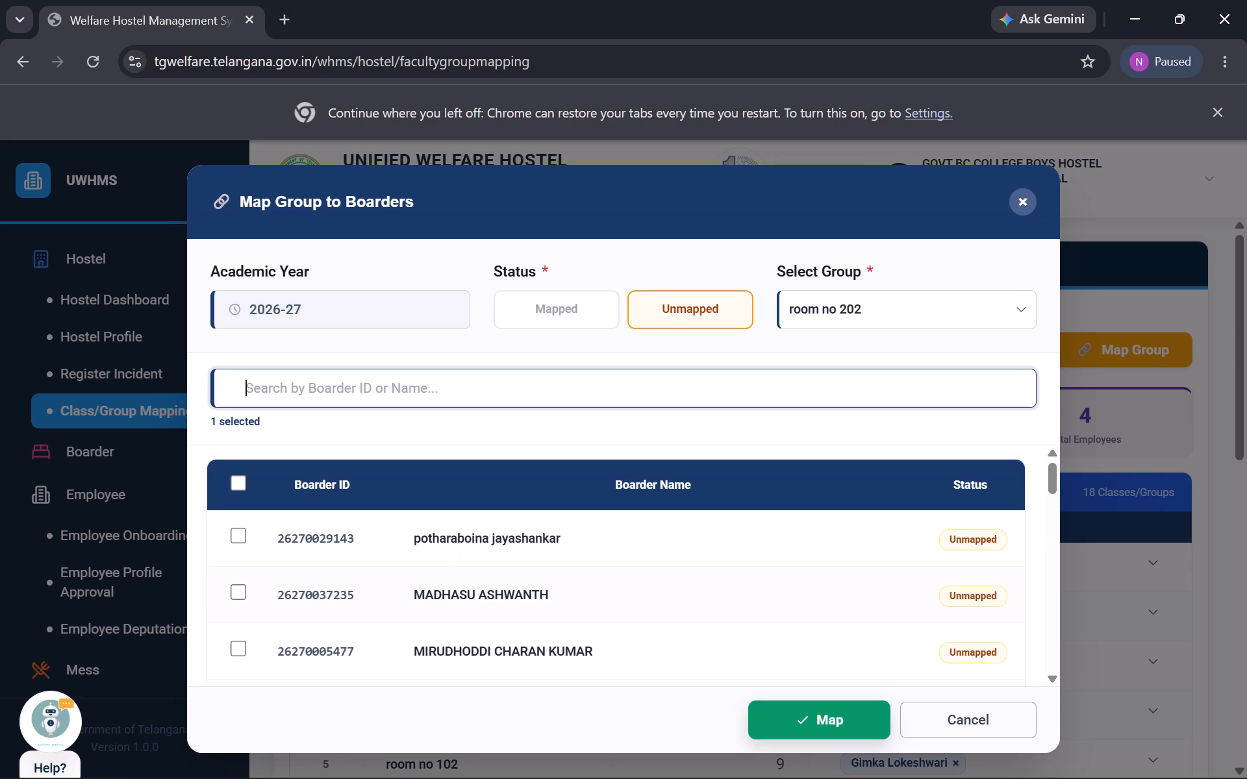
pyautogui.press('h')
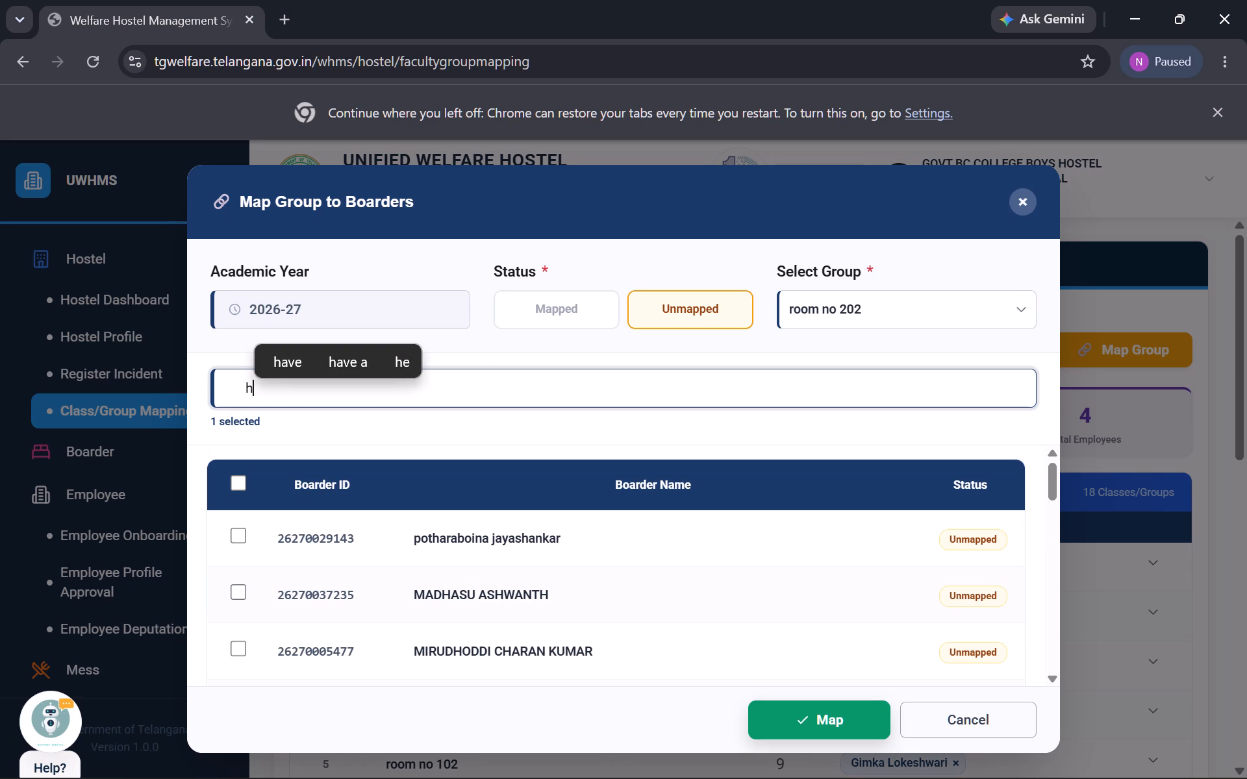
pyautogui.press('BackSpace')
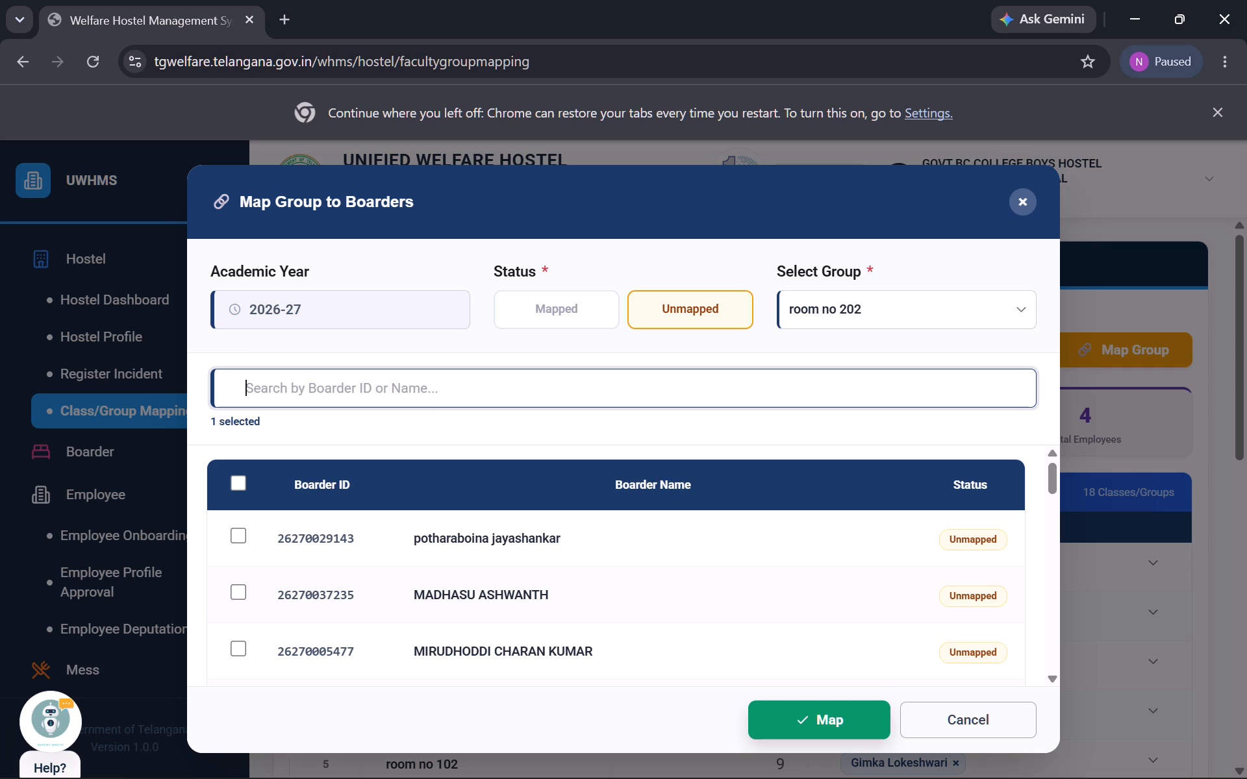